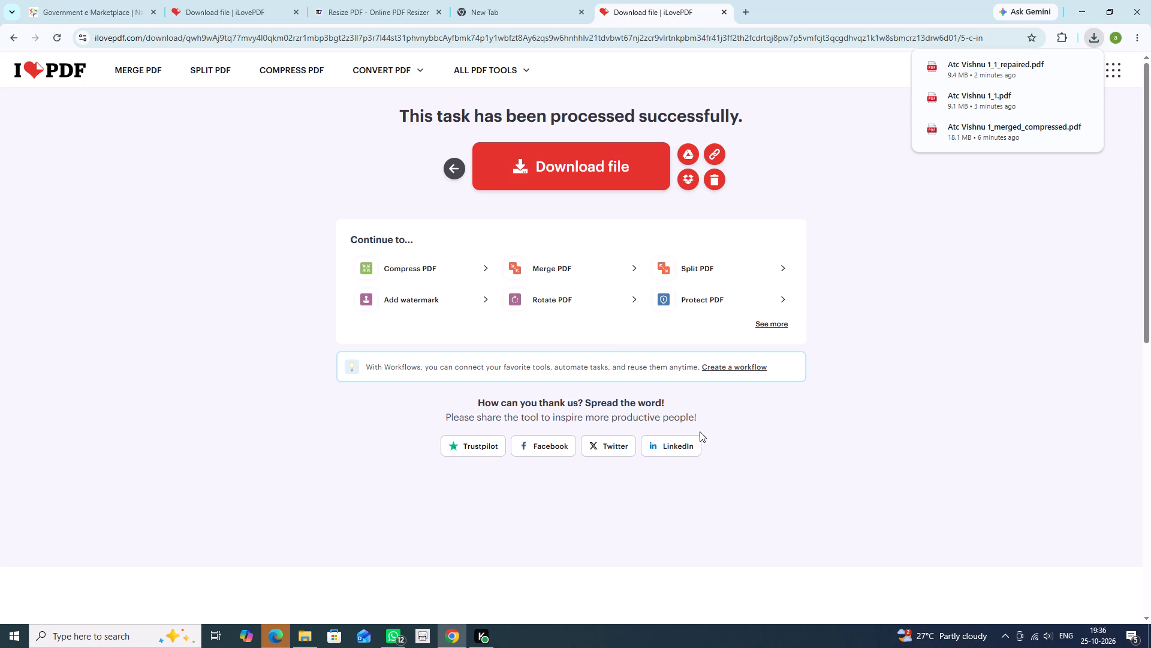
pyautogui.click(1037, 635)
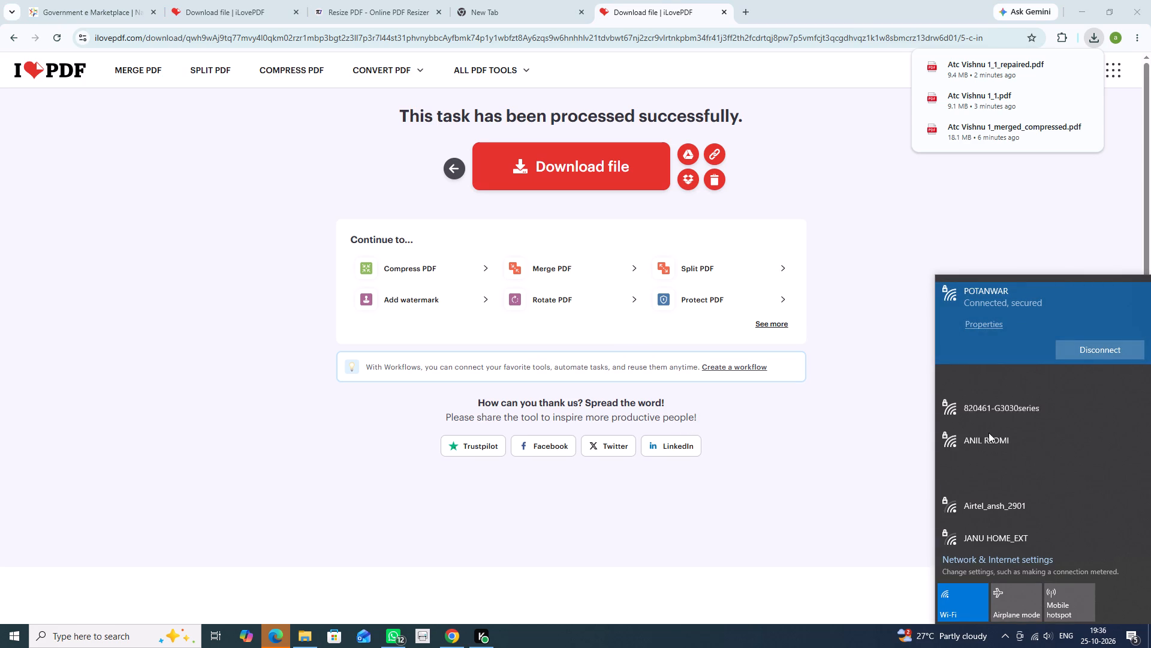
pyautogui.click(993, 384)
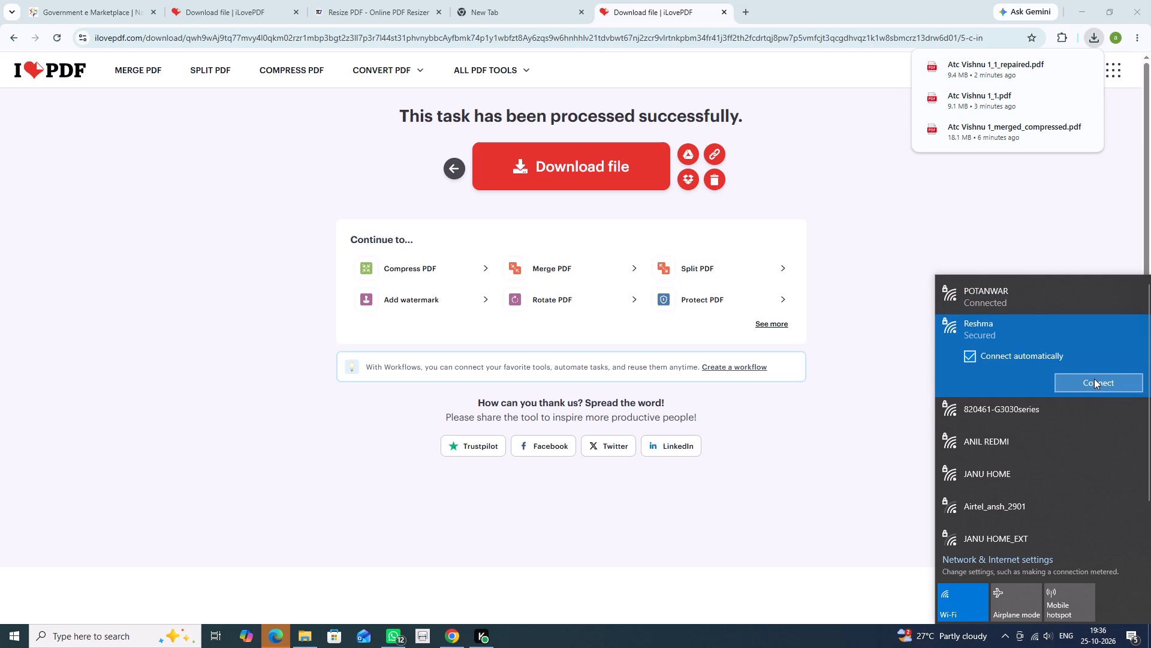
pyautogui.click(1026, 300)
pyautogui.click(1088, 347)
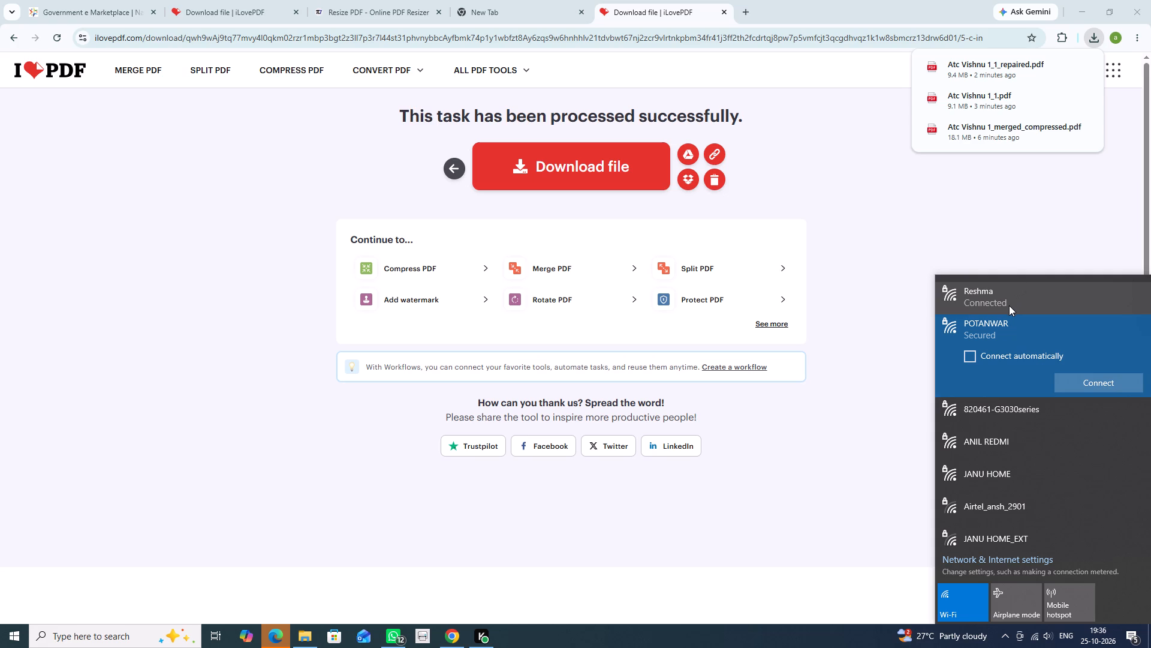
pyautogui.click(848, 435)
# Open the GEM shortcut (gem.gov.in) in a new browser tab.
pyautogui.click(741, 16)
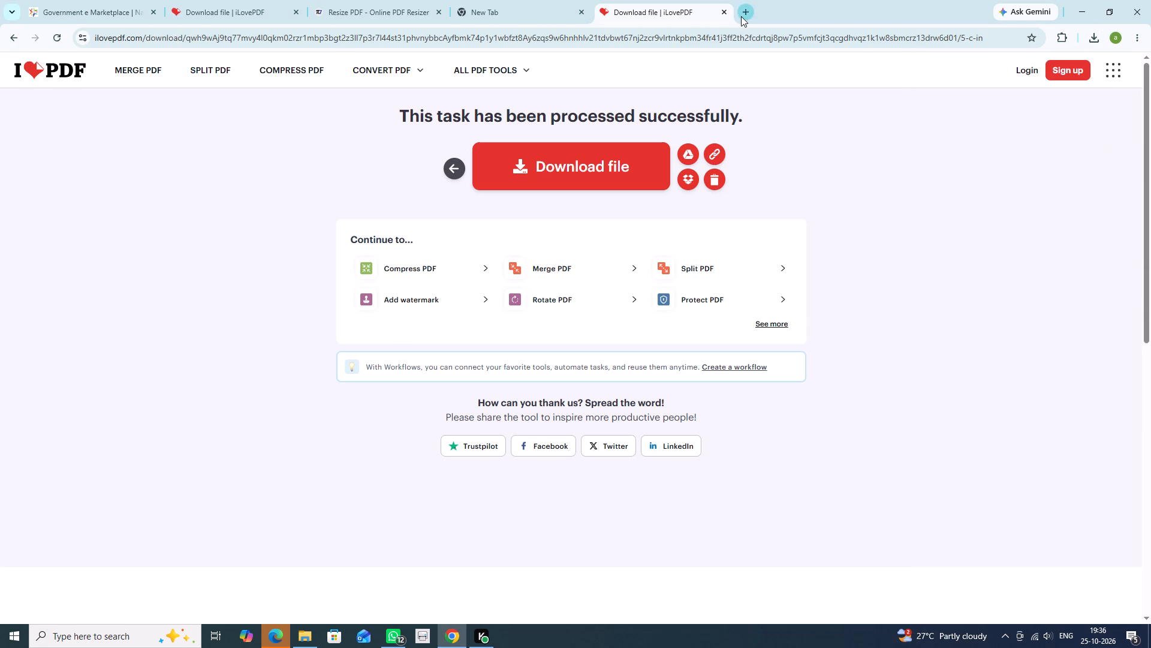
pyautogui.click(251, 355)
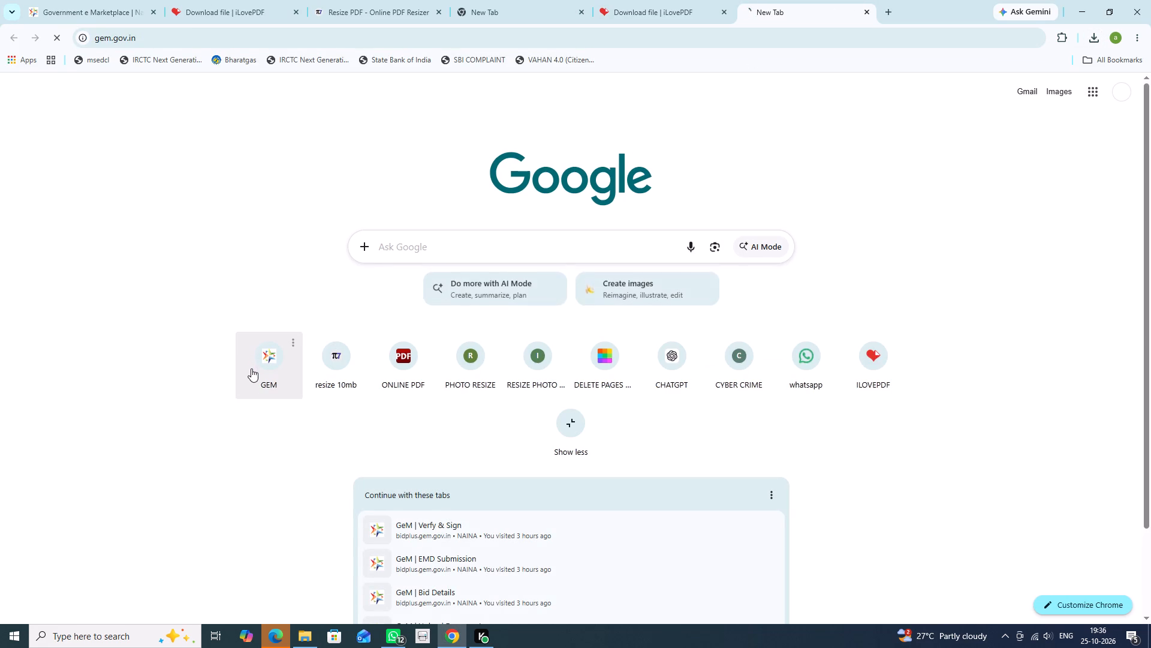
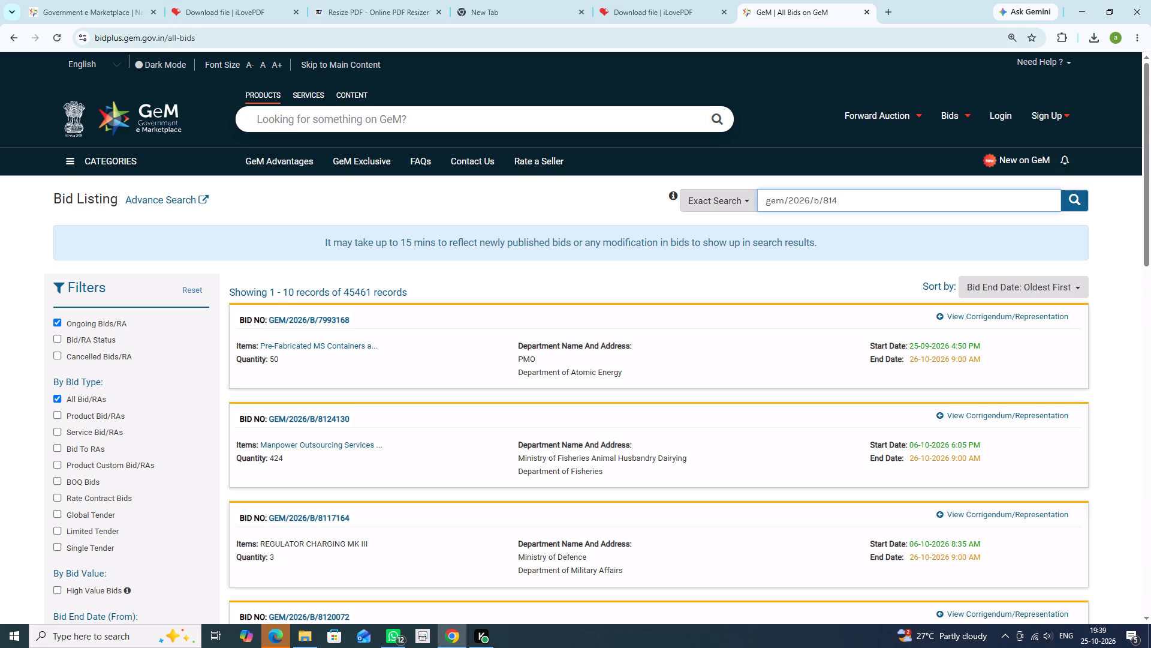
# Complete the bid number as gem/2026/b/8145010 and search the public bid listing for it with Exact Search.
pyautogui.write('50')
pyautogui.write('10')
pyautogui.click(1075, 199)
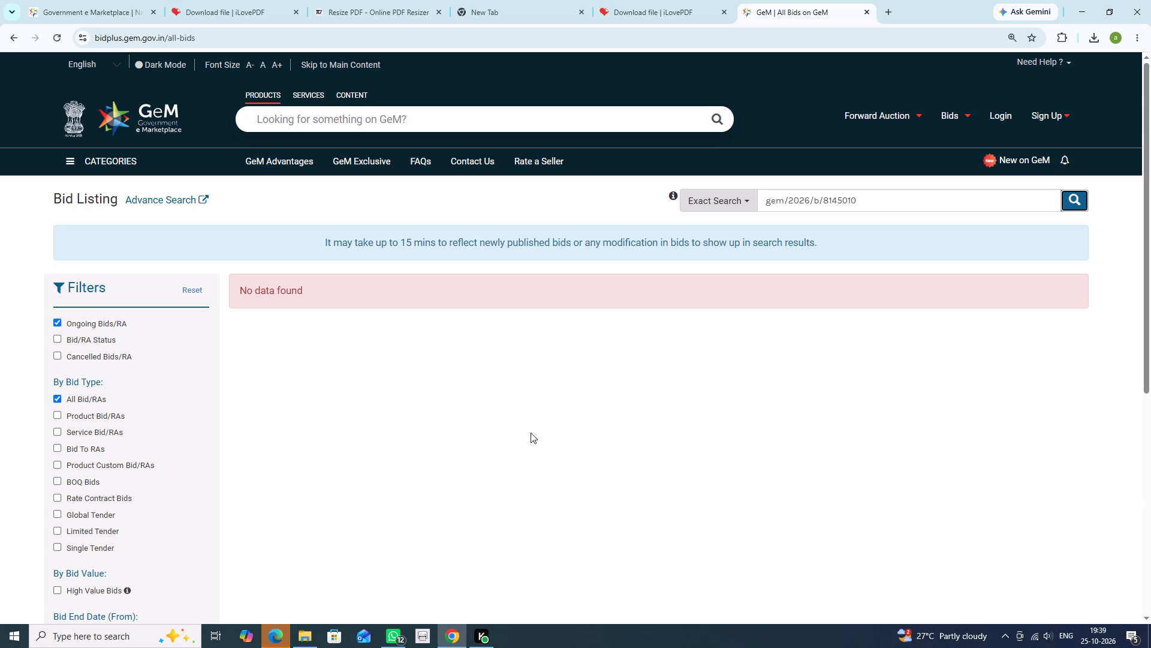
# Return to the seller dashboard and open the seller's own List of Bids.
pyautogui.click(16, 41)
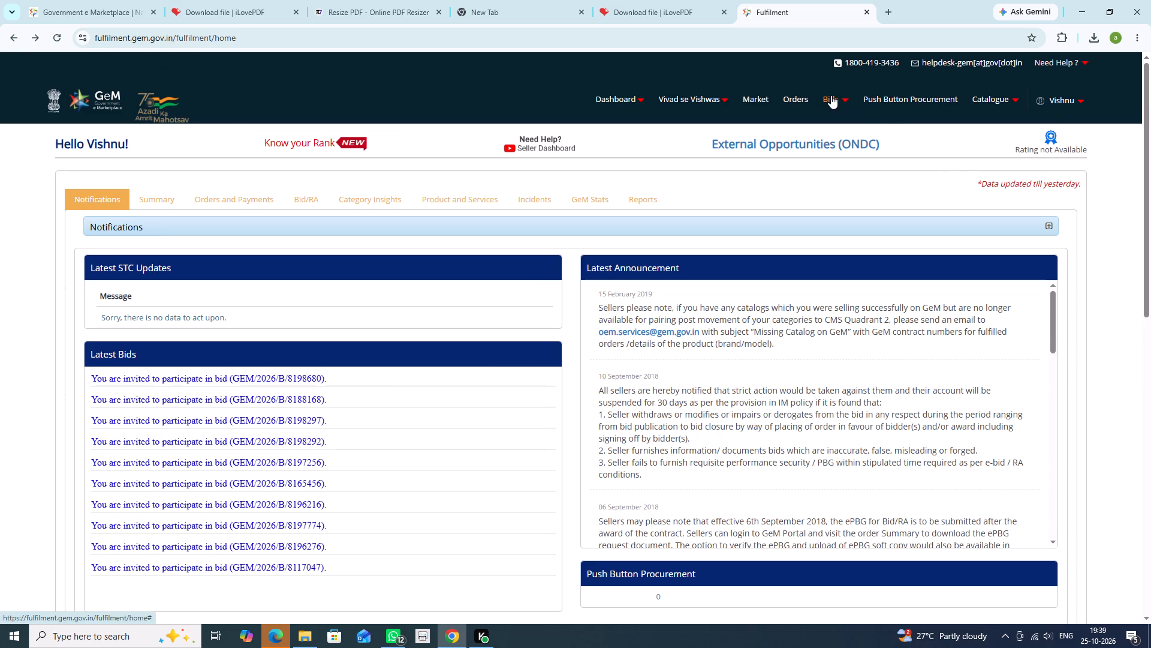
pyautogui.click(831, 95)
pyautogui.click(798, 160)
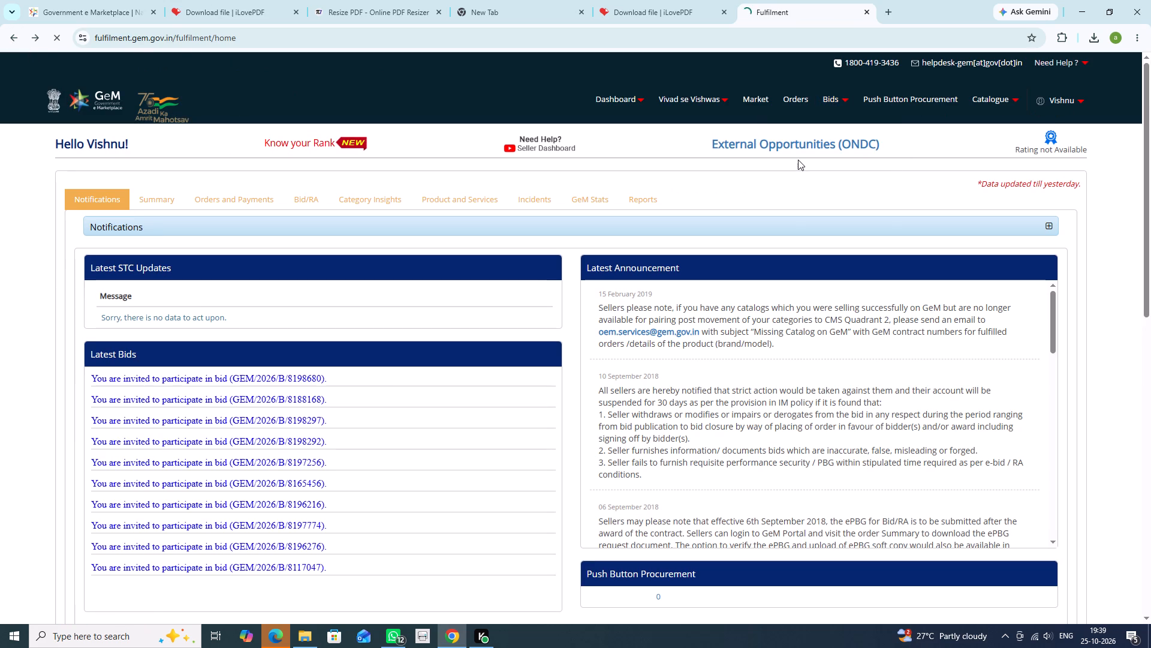
pyautogui.click(741, 114)
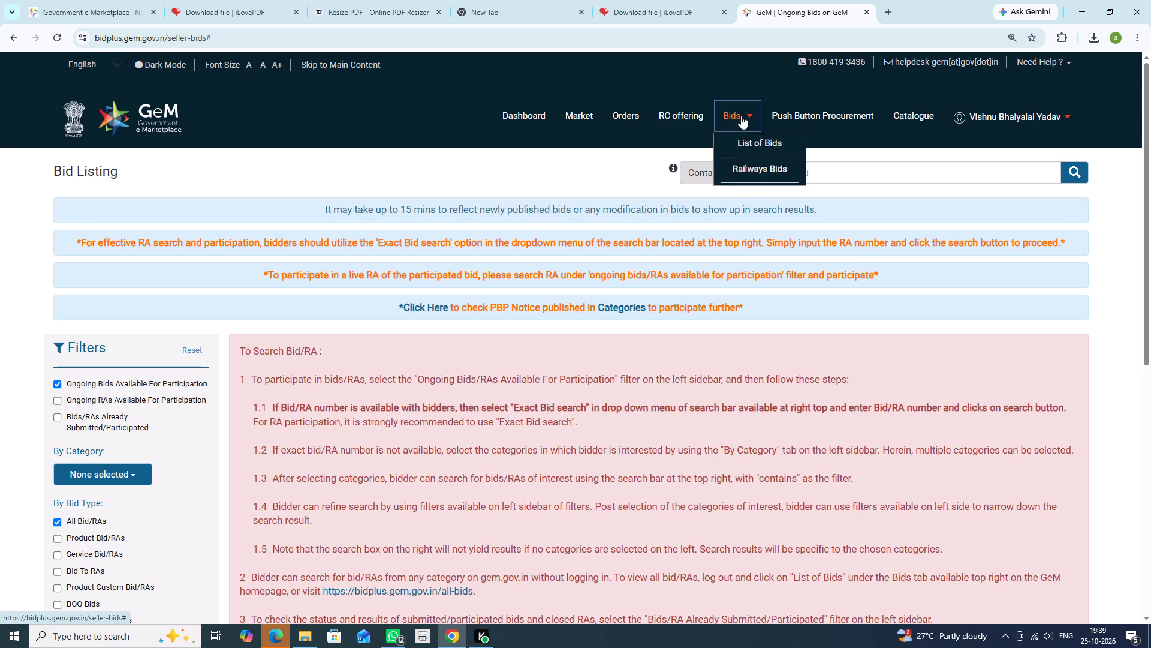
pyautogui.click(751, 137)
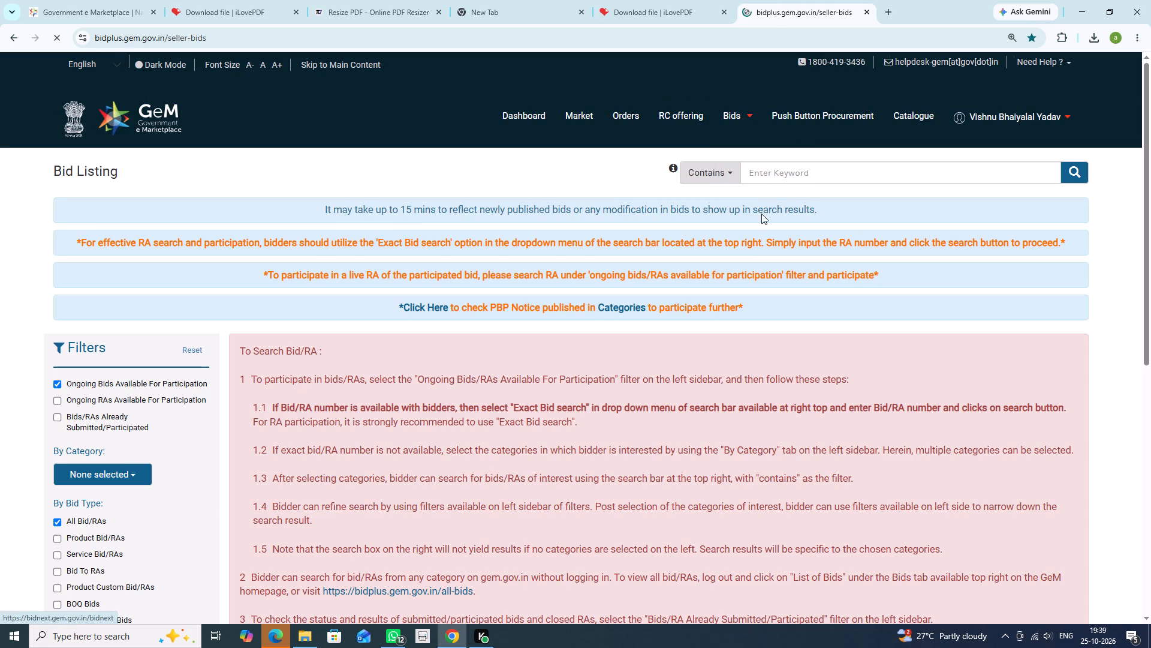
# Set the bid search mode to Exact Bid Search and enter gem/2026/b/8145010 as the keyword.
pyautogui.click(738, 169)
pyautogui.click(729, 248)
pyautogui.click(807, 174)
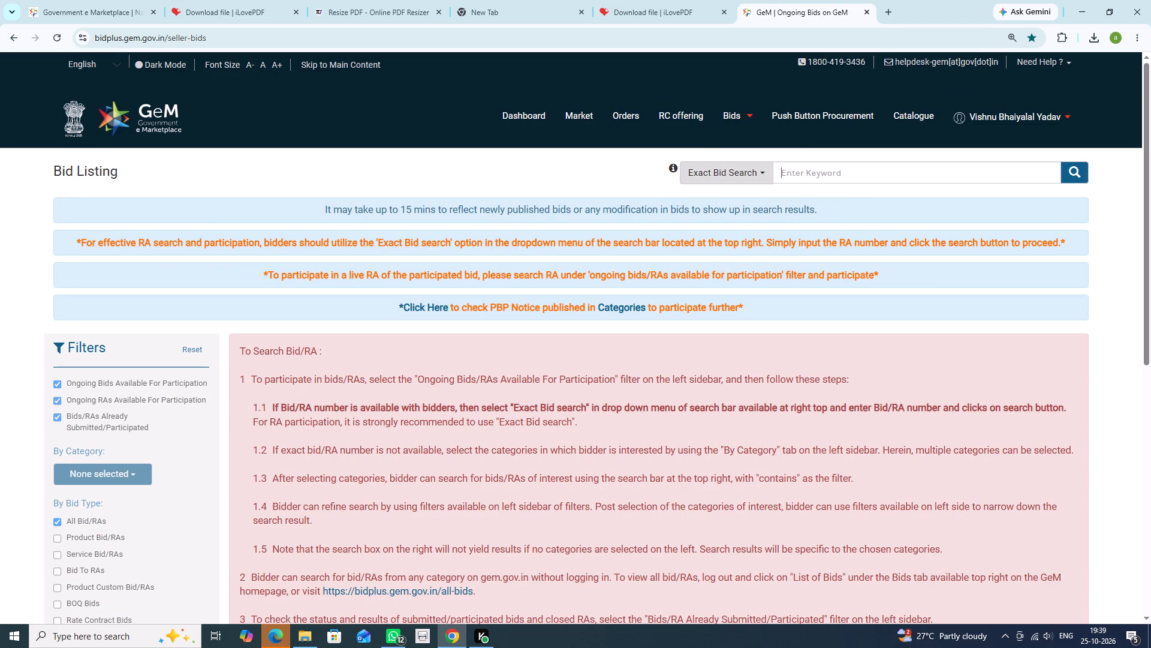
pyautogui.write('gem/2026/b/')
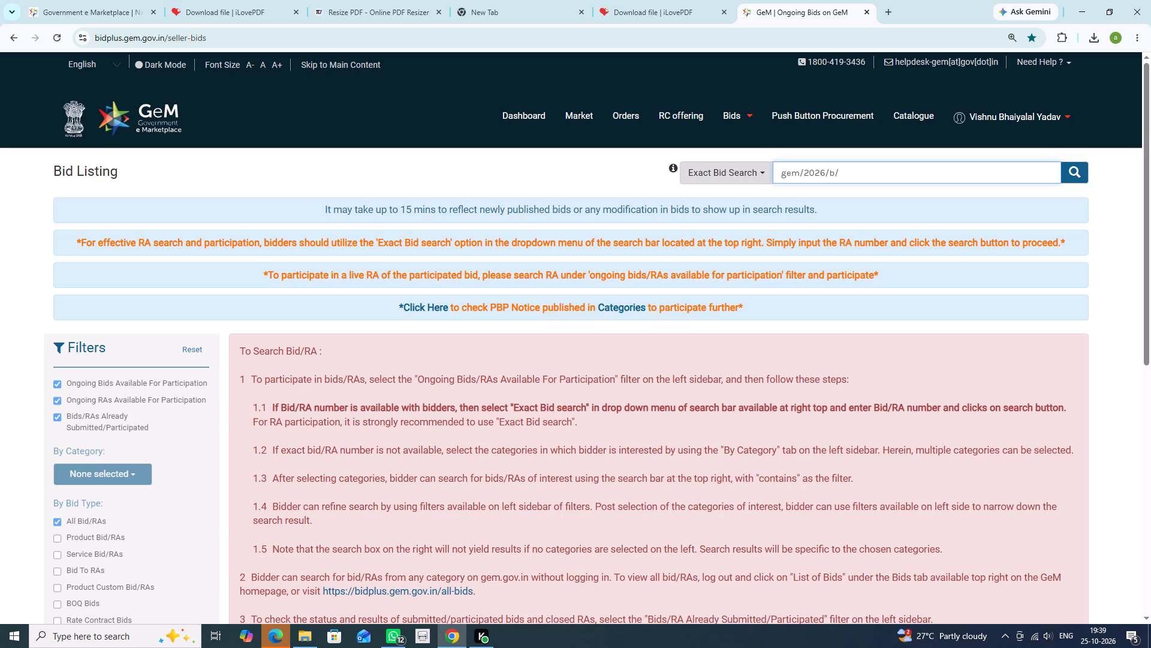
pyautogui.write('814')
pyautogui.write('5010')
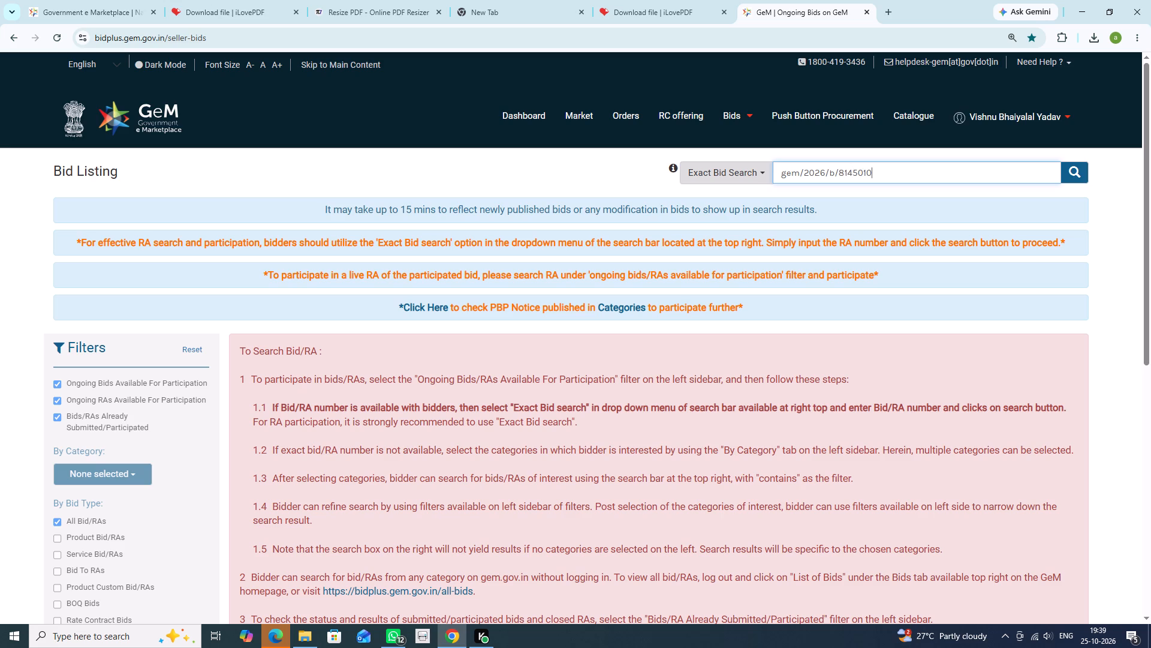
# Change the letters in the entered bid number to capitals so it reads GEM/2026/B/8145010.
pyautogui.click(797, 174)
pyautogui.write('GEM')
pyautogui.press('Right')
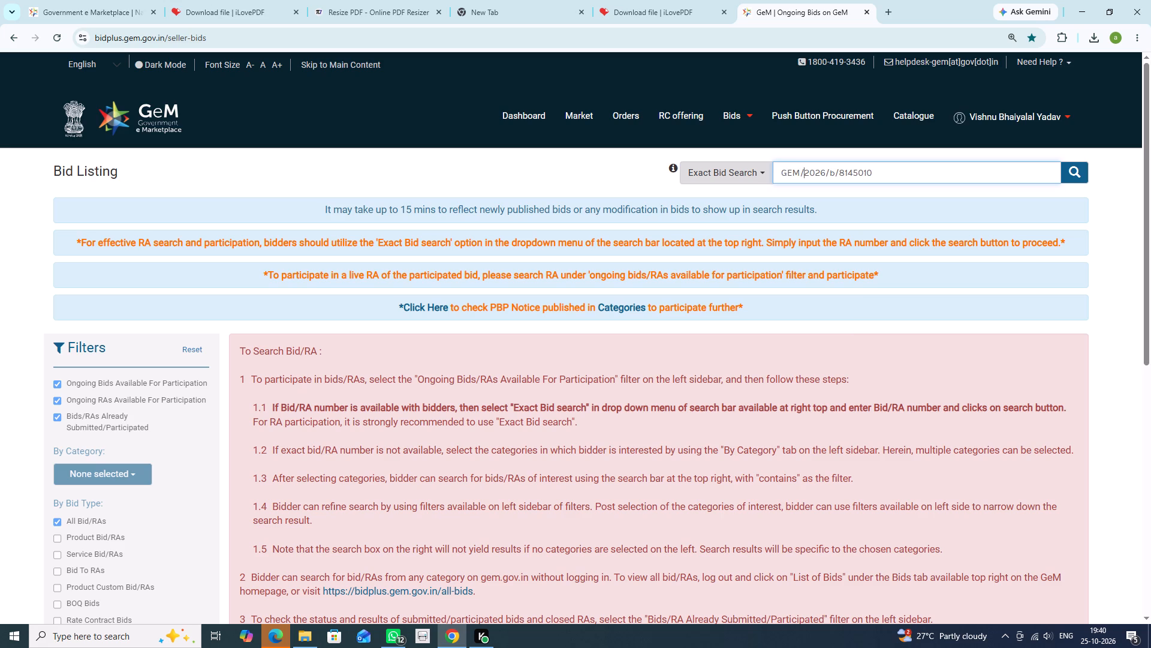
pyautogui.press('Right')
pyautogui.press('Right')
pyautogui.press('Right')
pyautogui.press('Right')
pyautogui.press('Right')
pyautogui.press('Right')
pyautogui.press('BackSpace')
pyautogui.press('b')
# Copy the full bid number and run the exact bid search for GEM/2026/B/8145010.
pyautogui.tripleClick(856, 175)
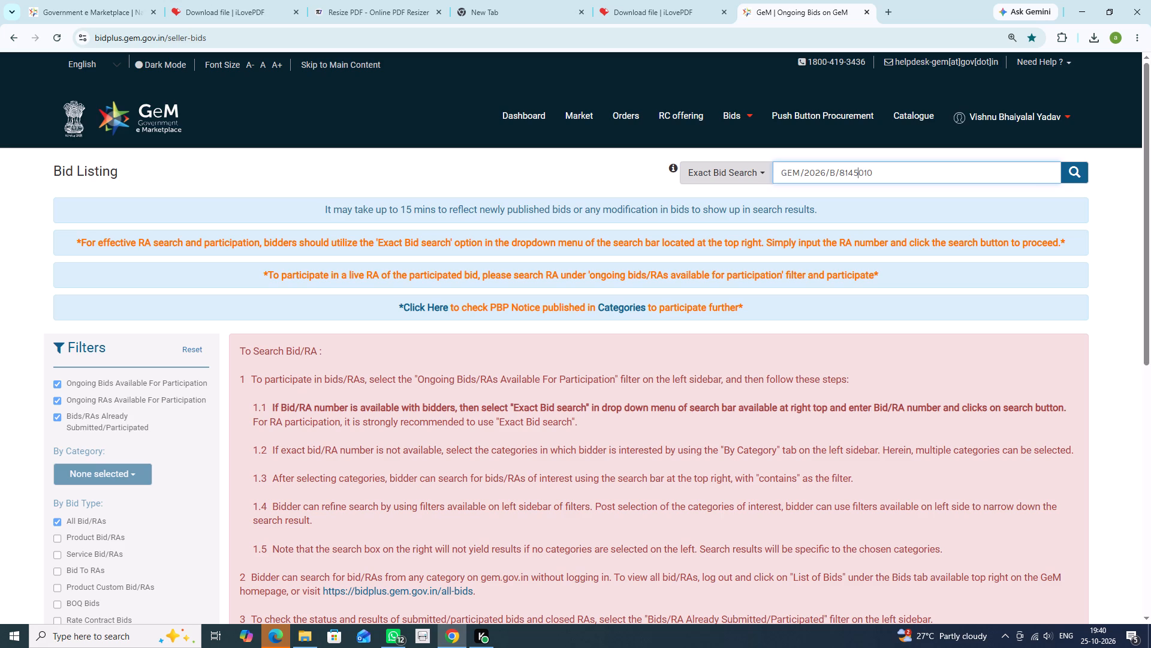
pyautogui.click(856, 175)
pyautogui.hotkey('ctrl', 'c')
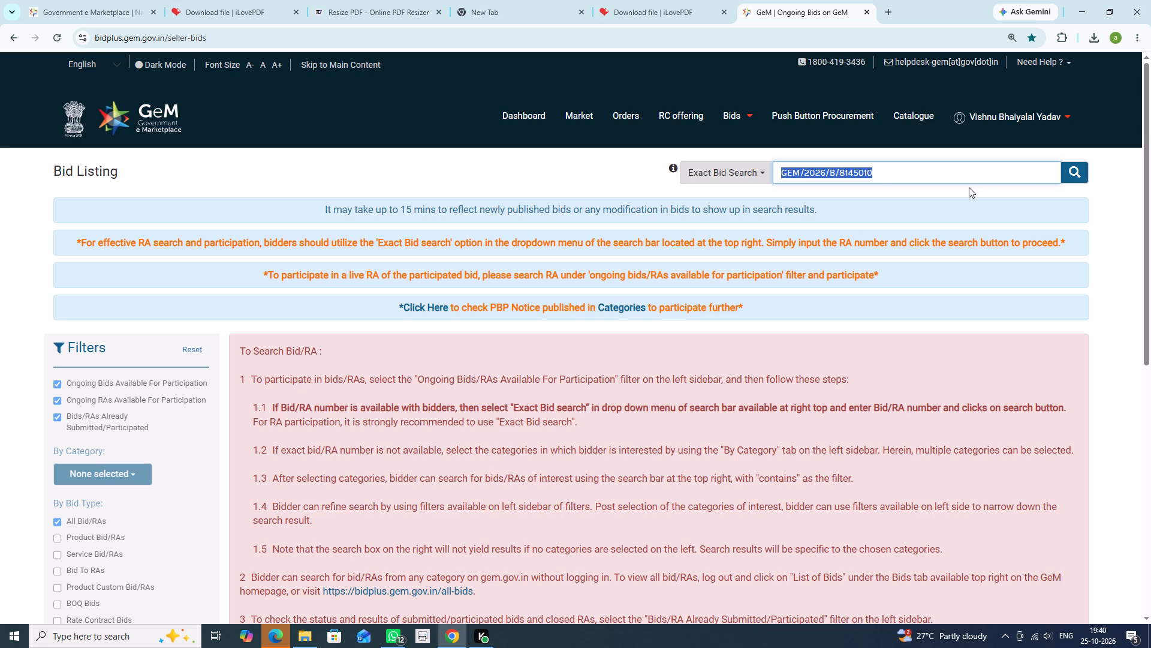
pyautogui.click(1066, 172)
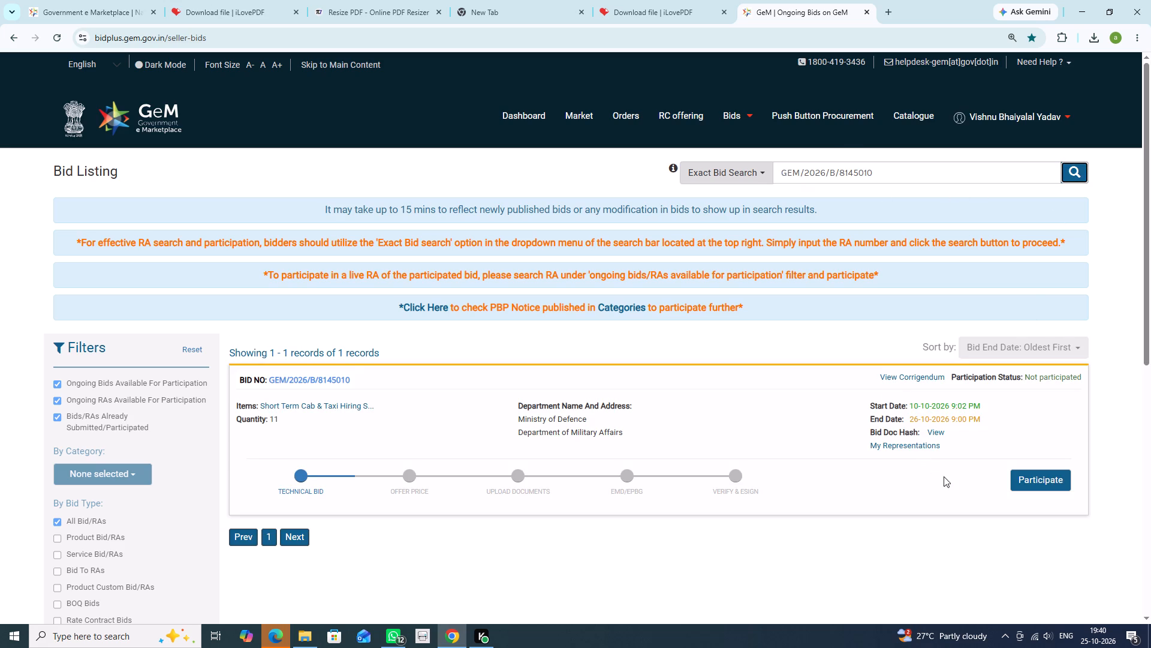
# Start participating in bid GEM/2026/B/8145010 and save the compliance declaration with No for questions 1 and 2 and Yes for 3.
pyautogui.click(1029, 476)
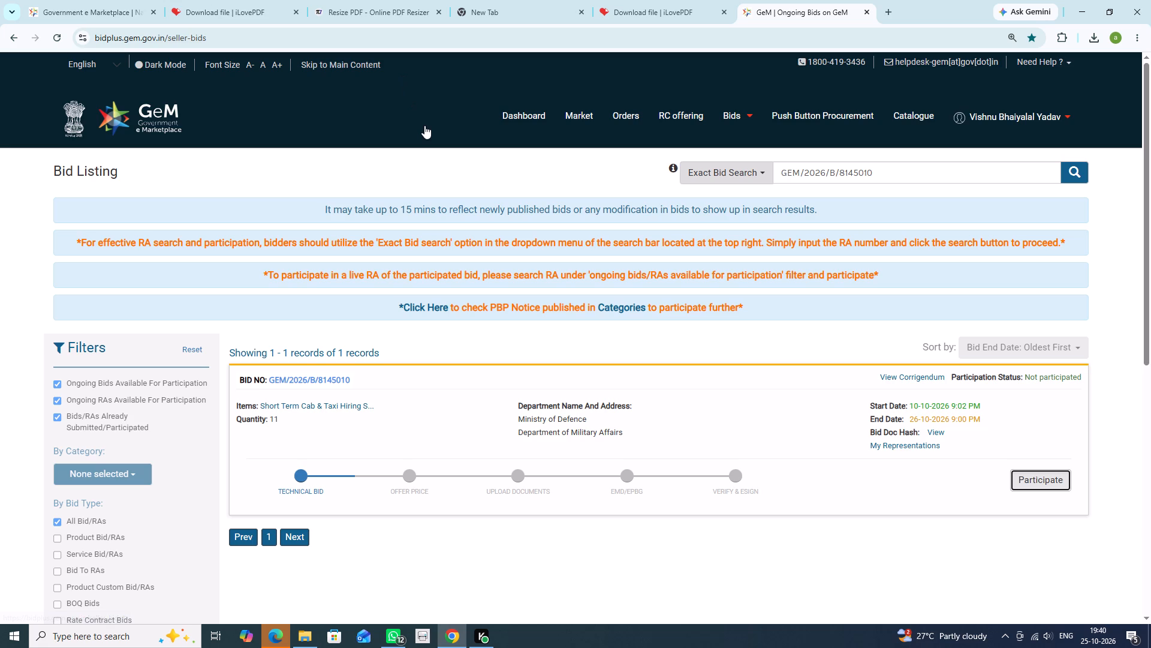
pyautogui.press('space')
pyautogui.click(1028, 485)
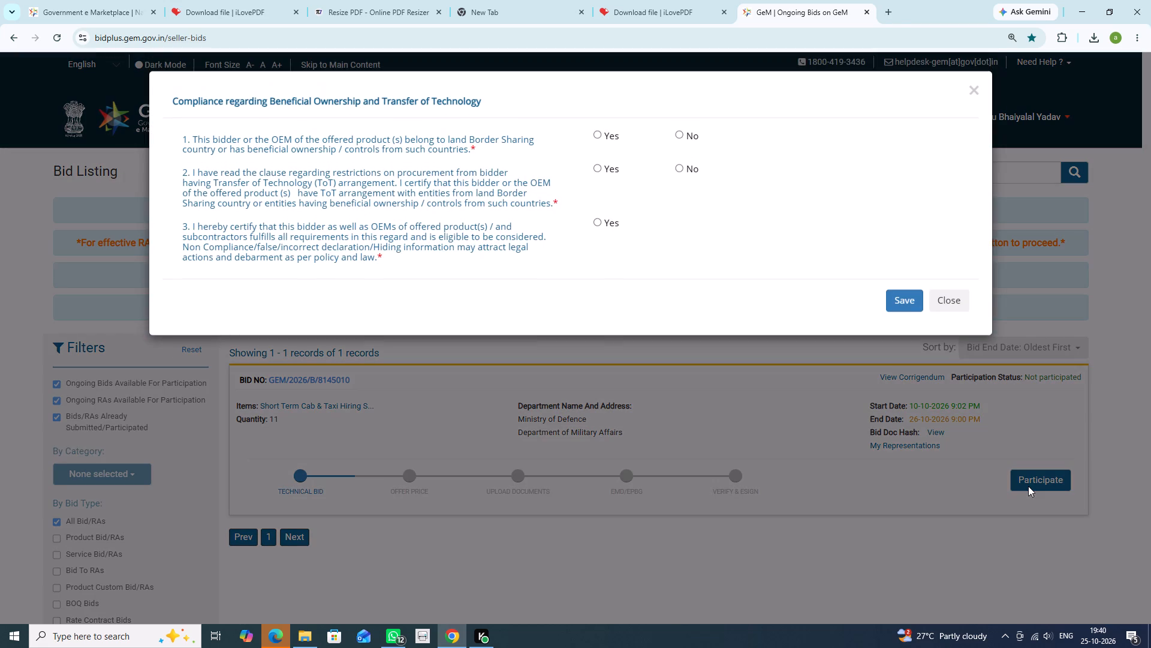
pyautogui.click(680, 138)
pyautogui.click(676, 166)
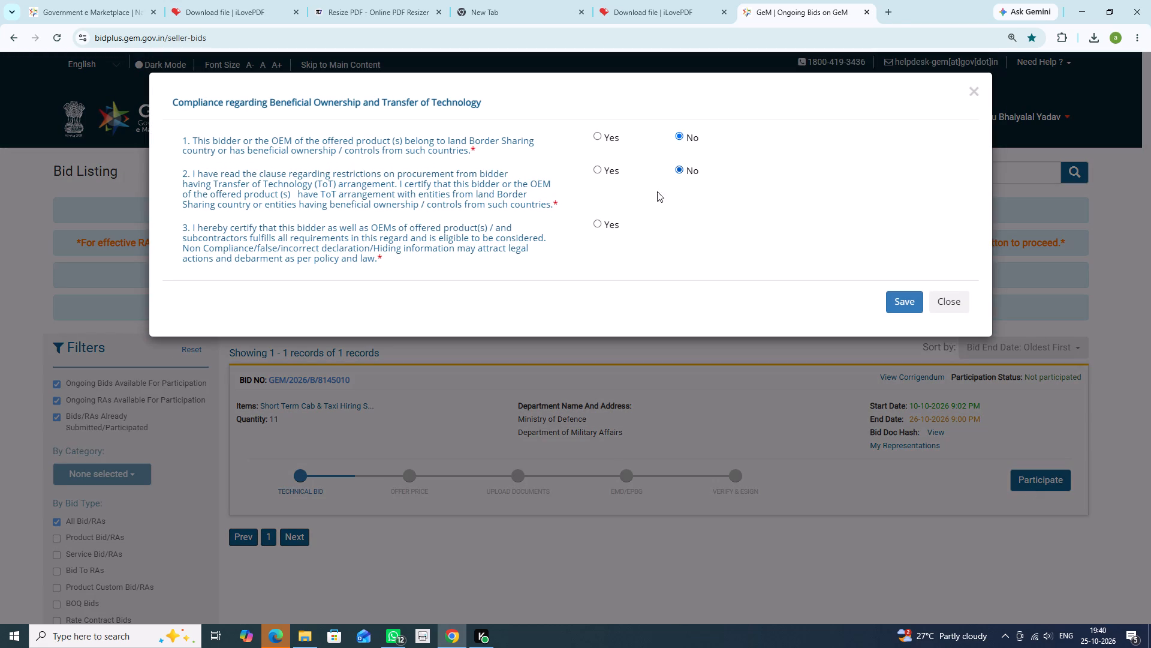
pyautogui.click(599, 220)
pyautogui.click(903, 302)
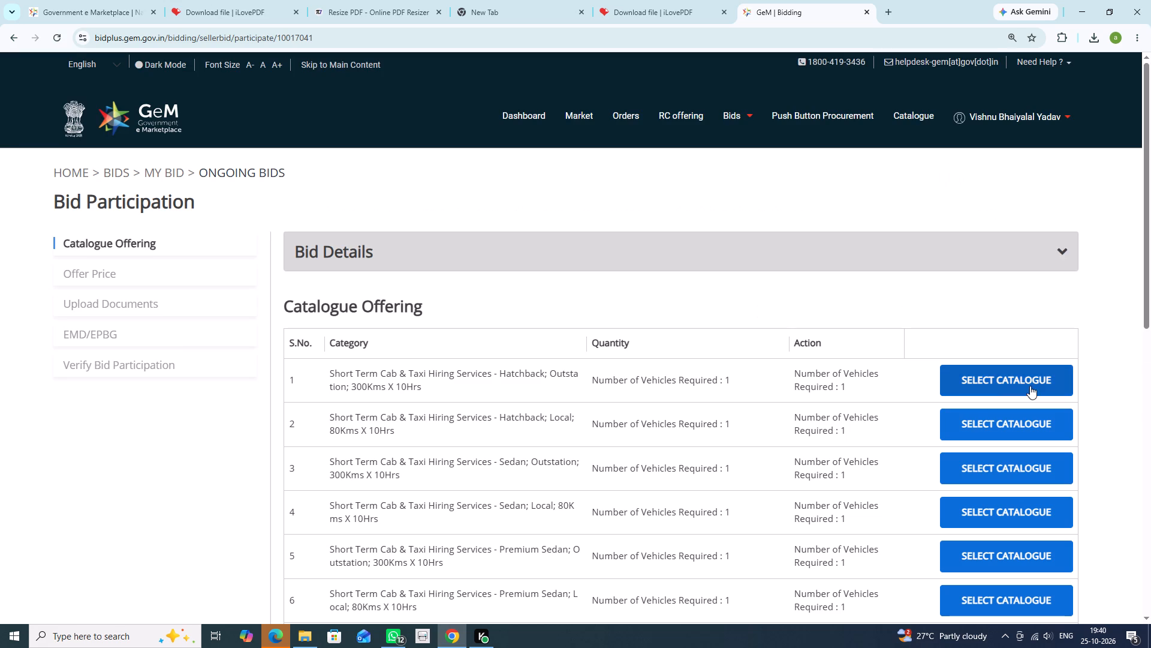
# Select the catalogue for item 1, Hatchback Outstation 300Kms x 10Hrs, and encrypt and save it with the preselected offered values.
pyautogui.click(1030, 386)
pyautogui.scroll(-8, 1001, 244)
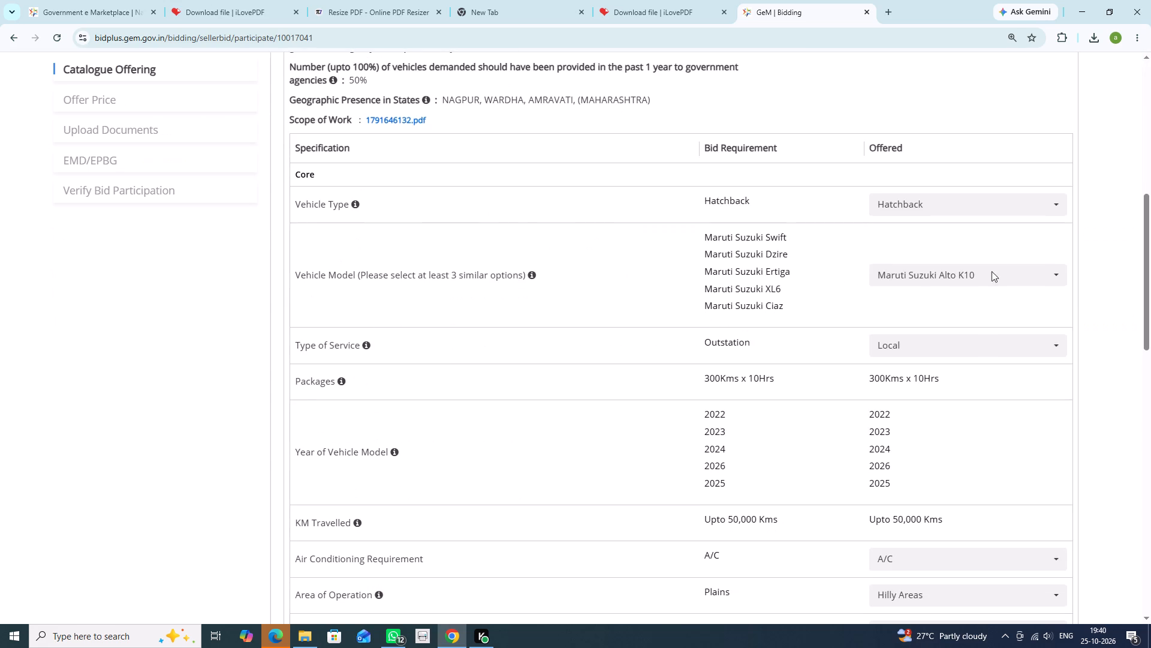
pyautogui.scroll(-5, 983, 352)
pyautogui.click(989, 415)
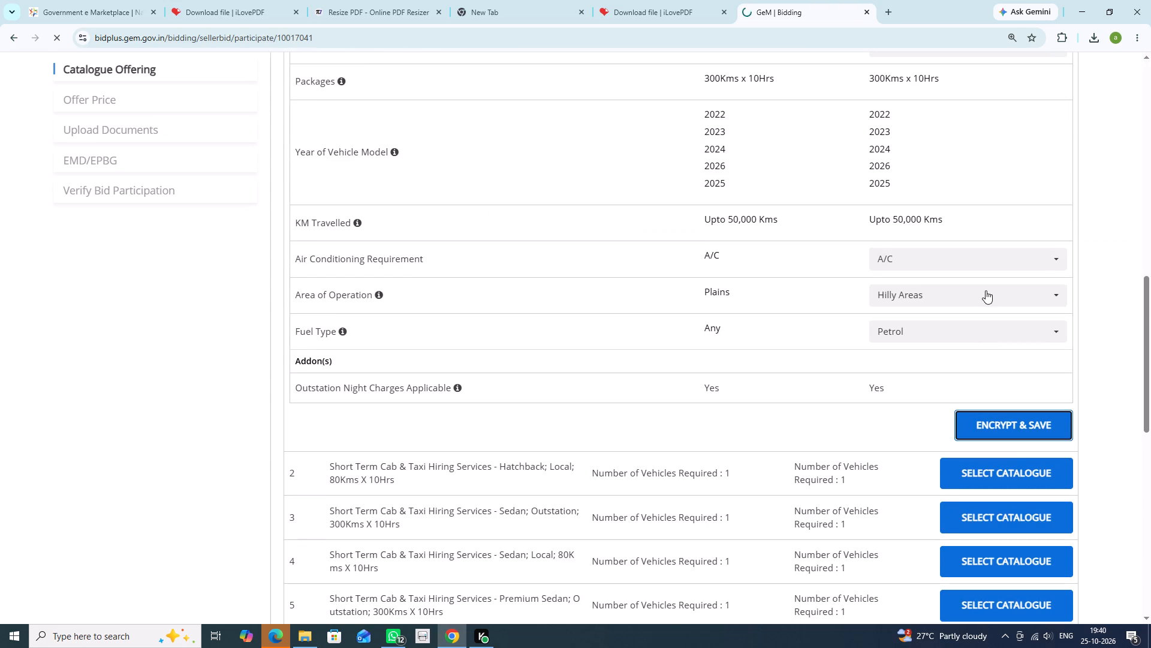
# Select the catalogue for item 2, Hatchback Local 80Kms x 10Hrs, and encrypt and save it with the preselected offered values.
pyautogui.click(980, 419)
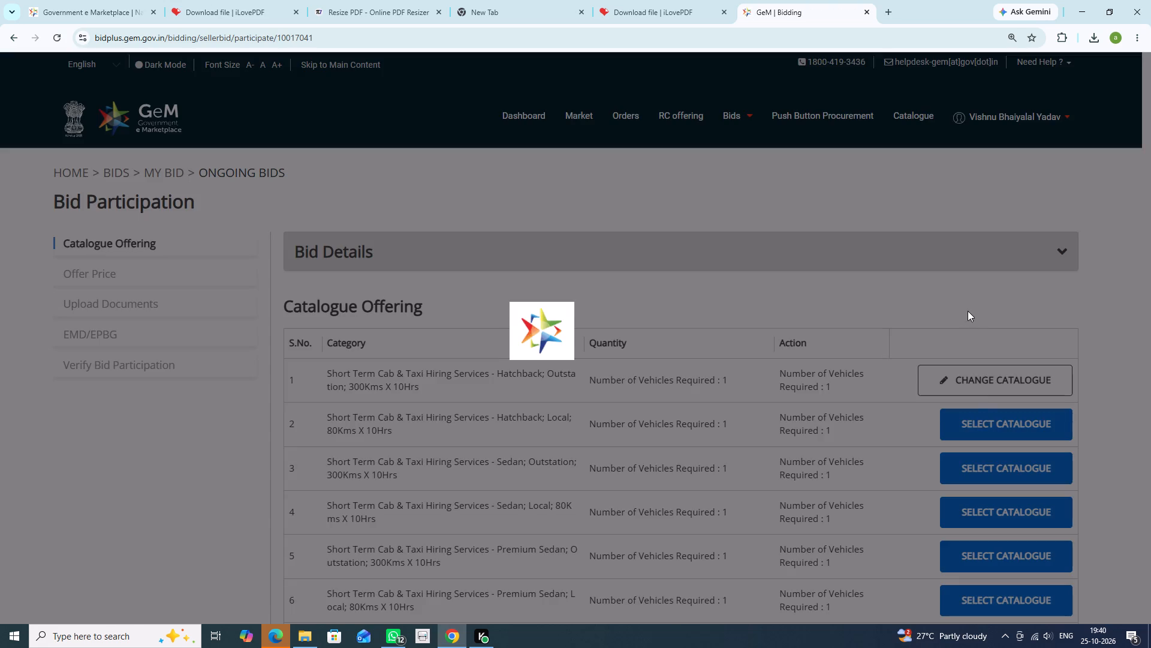
pyautogui.scroll(-17, 971, 304)
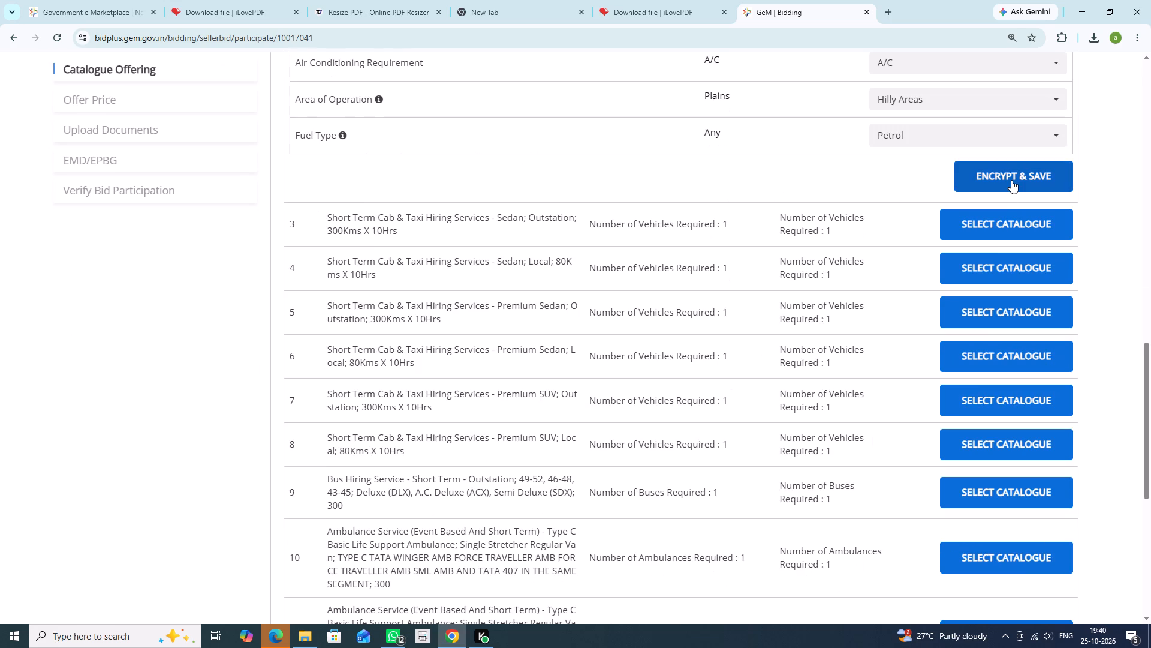
pyautogui.click(1011, 180)
# Select the catalogue for item 3, Sedan Outstation 300Kms x 10Hrs, and encrypt and save it with the preselected offered values.
pyautogui.scroll(-4, 1013, 176)
pyautogui.click(992, 211)
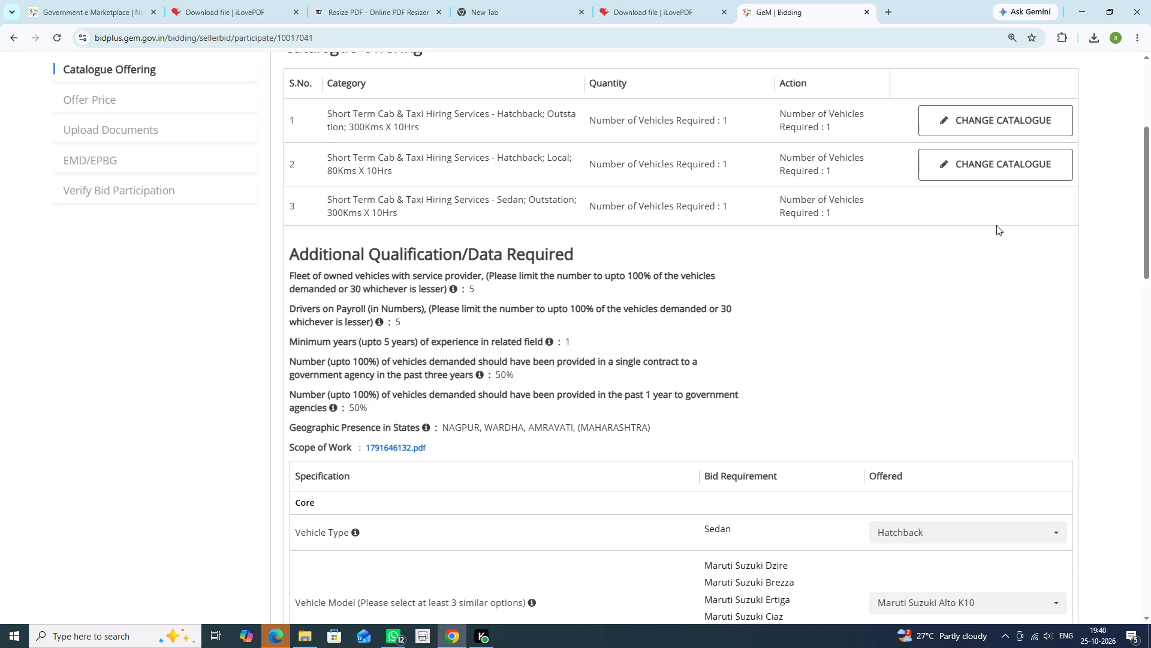
pyautogui.scroll(-9, 996, 225)
pyautogui.scroll(-4, 996, 281)
pyautogui.click(998, 265)
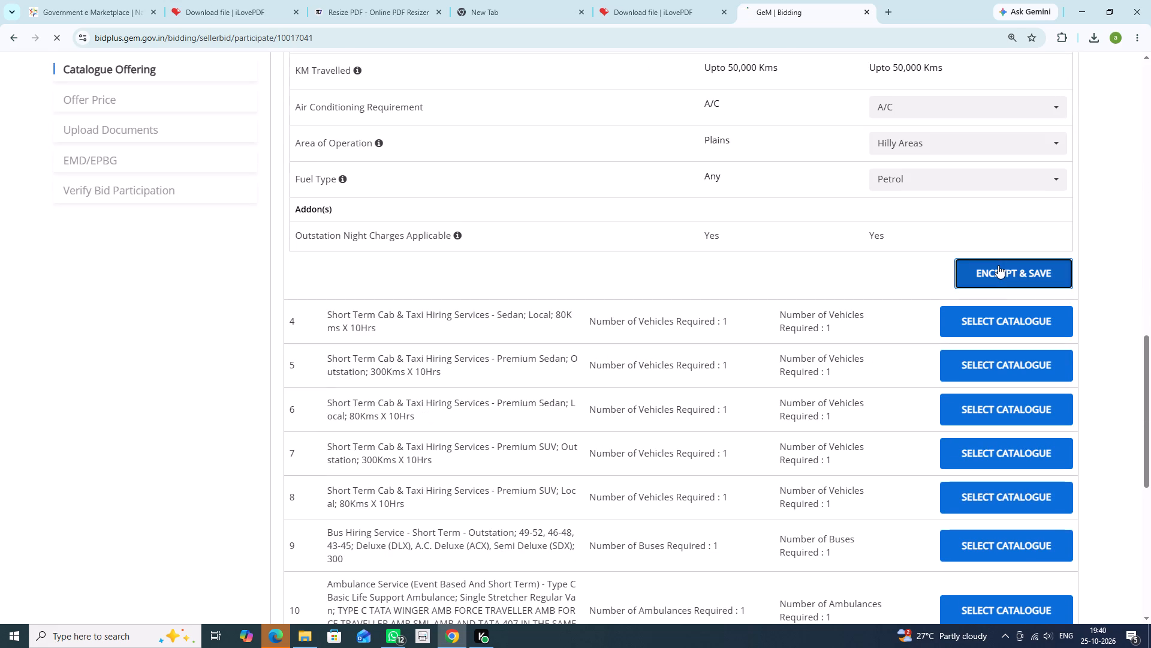
# Select the catalogue for item 4, Sedan Local 80Kms x 10Hrs, and encrypt and save it with the preselected offered values.
pyautogui.scroll(-4, 998, 265)
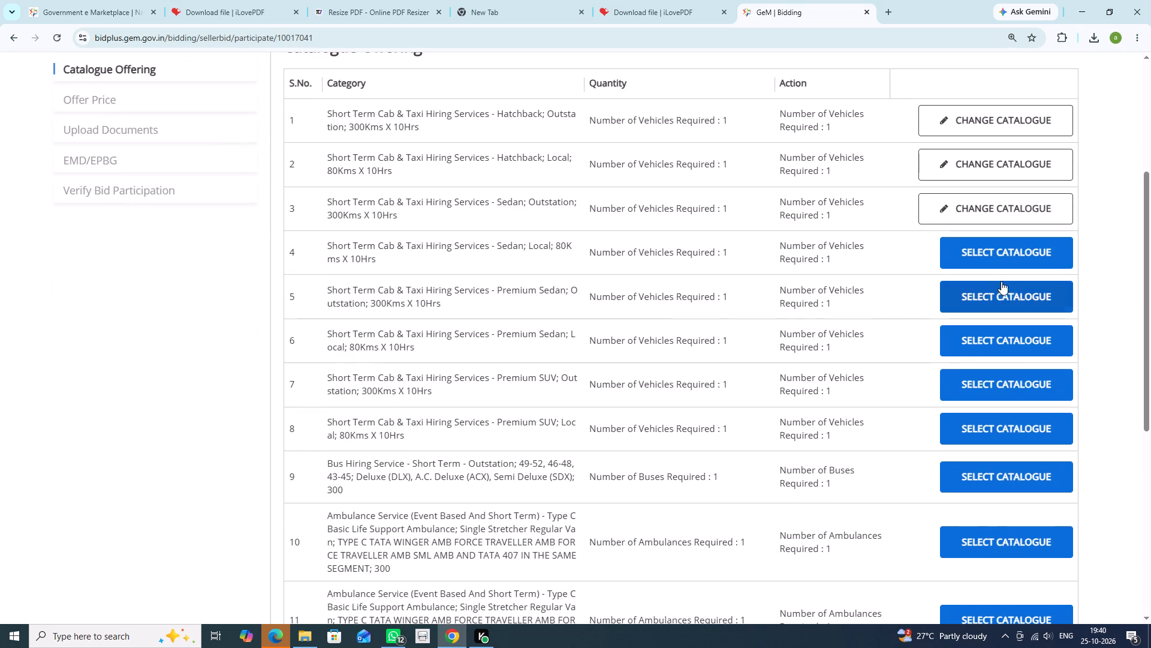
pyautogui.click(997, 258)
pyautogui.scroll(-9, 1041, 272)
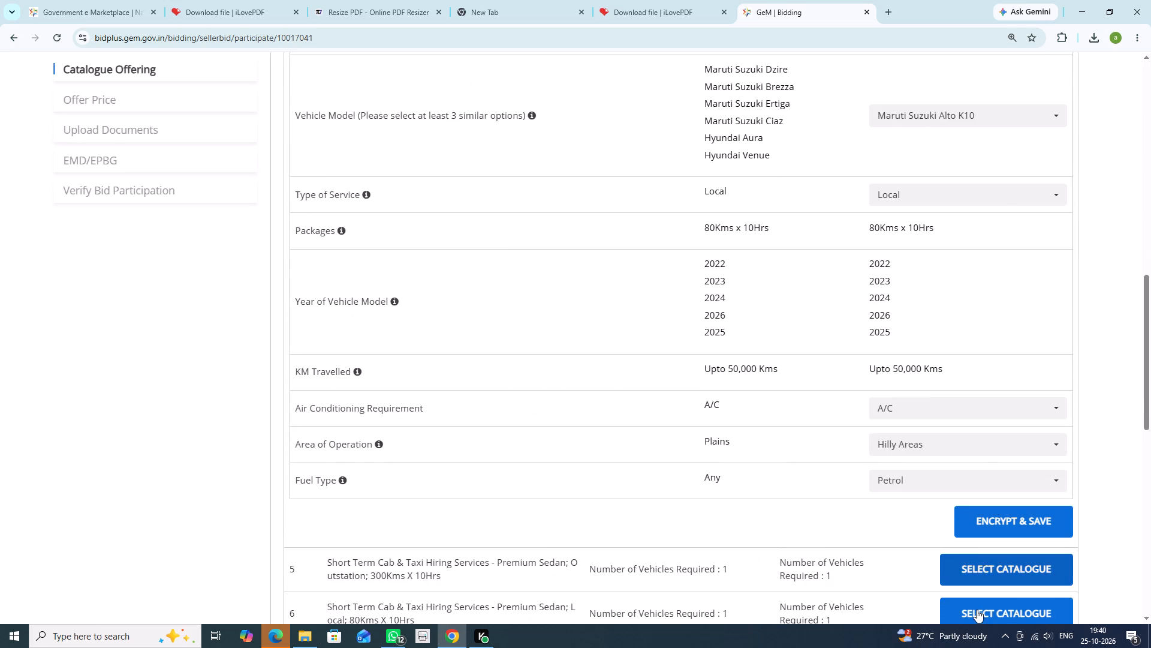
pyautogui.click(976, 526)
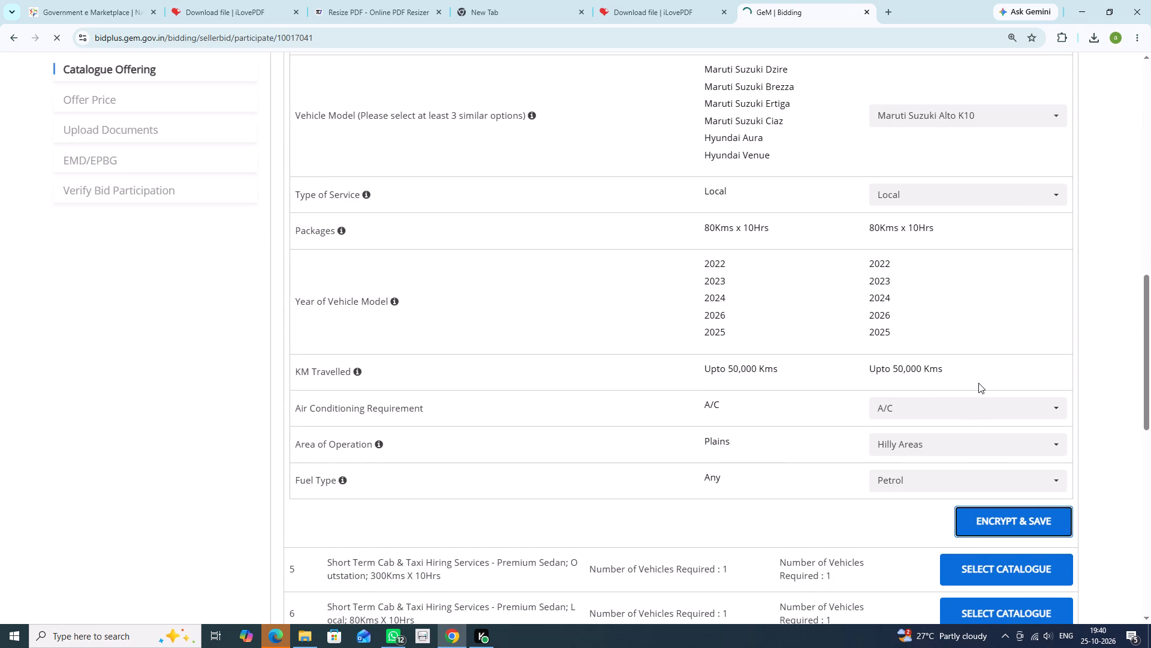
# Select the catalogue for item 5, Premium Sedan Outstation 300Kms x 10Hrs, and encrypt and save it with the preselected offered values.
pyautogui.scroll(-6, 978, 383)
pyautogui.click(983, 173)
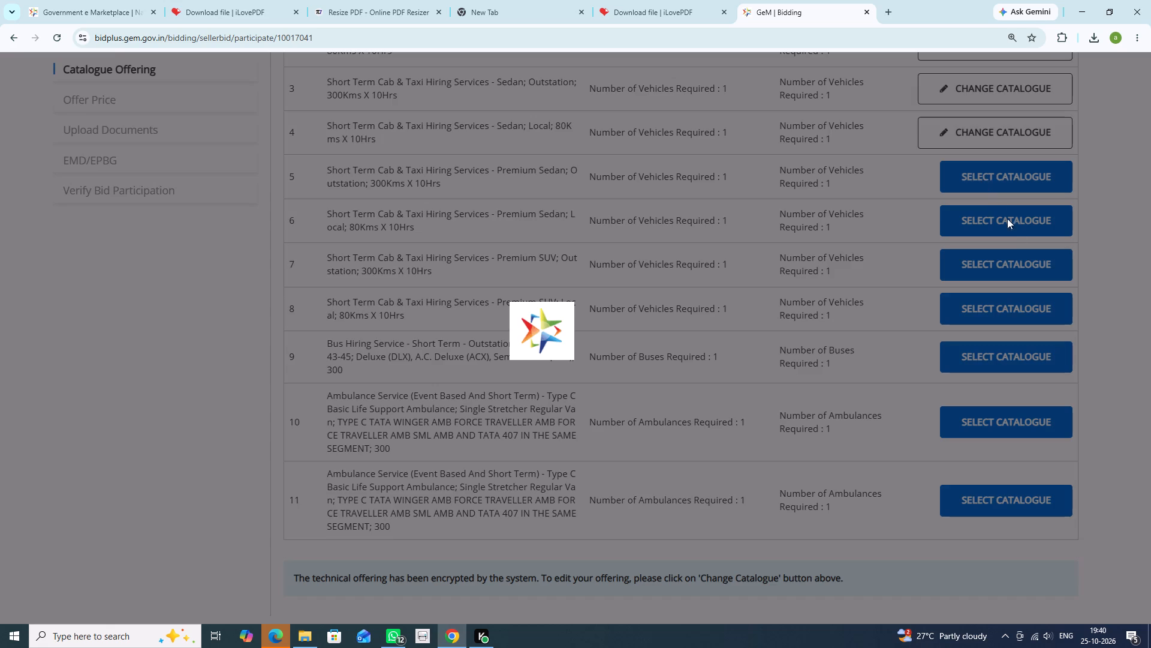
pyautogui.scroll(-8, 1012, 246)
pyautogui.scroll(-5, 962, 495)
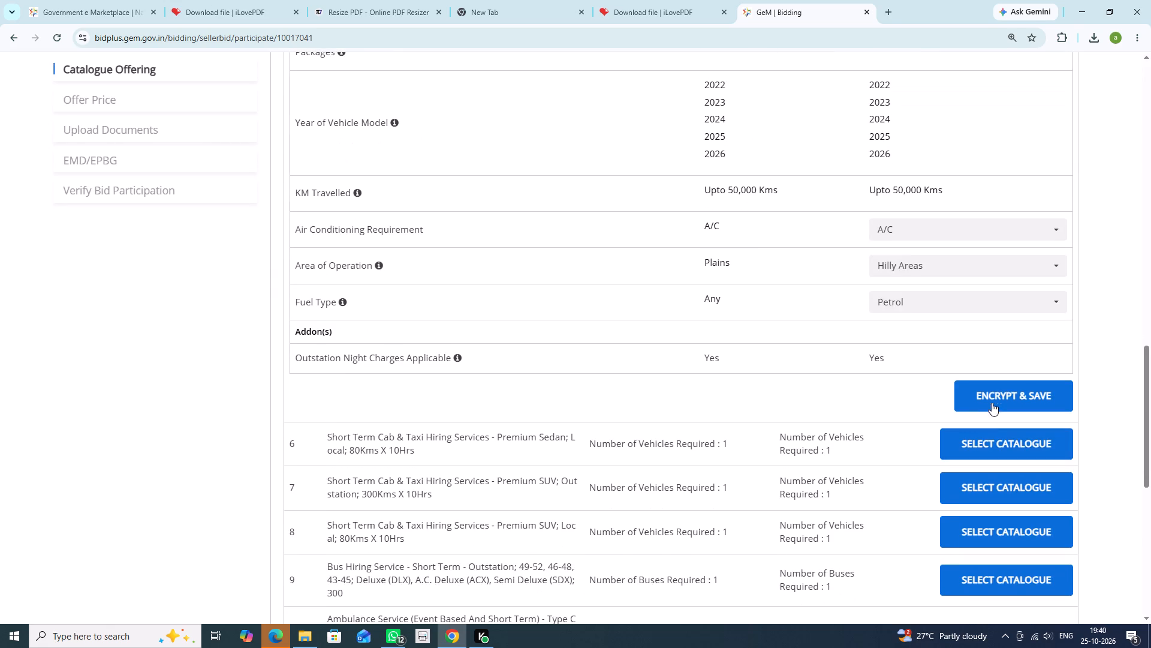
pyautogui.click(994, 398)
# Select the catalogue for item 6, Premium Sedan Local 80Kms x 10Hrs, and encrypt and save it with the preselected offered values.
pyautogui.scroll(-6, 1003, 366)
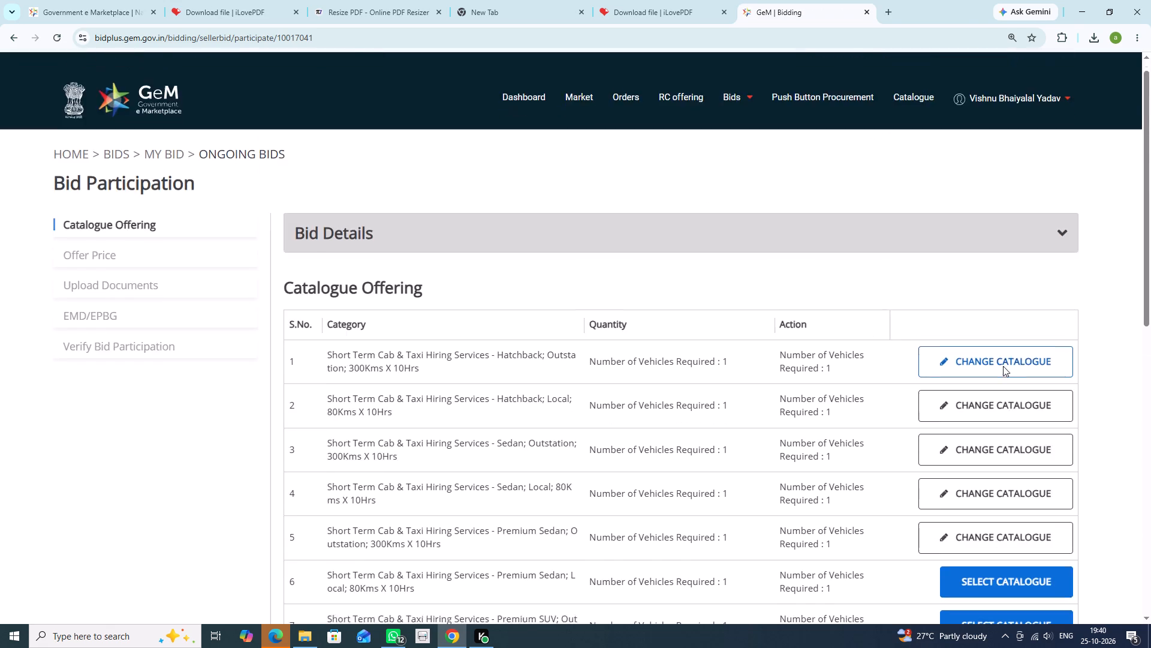
pyautogui.click(985, 224)
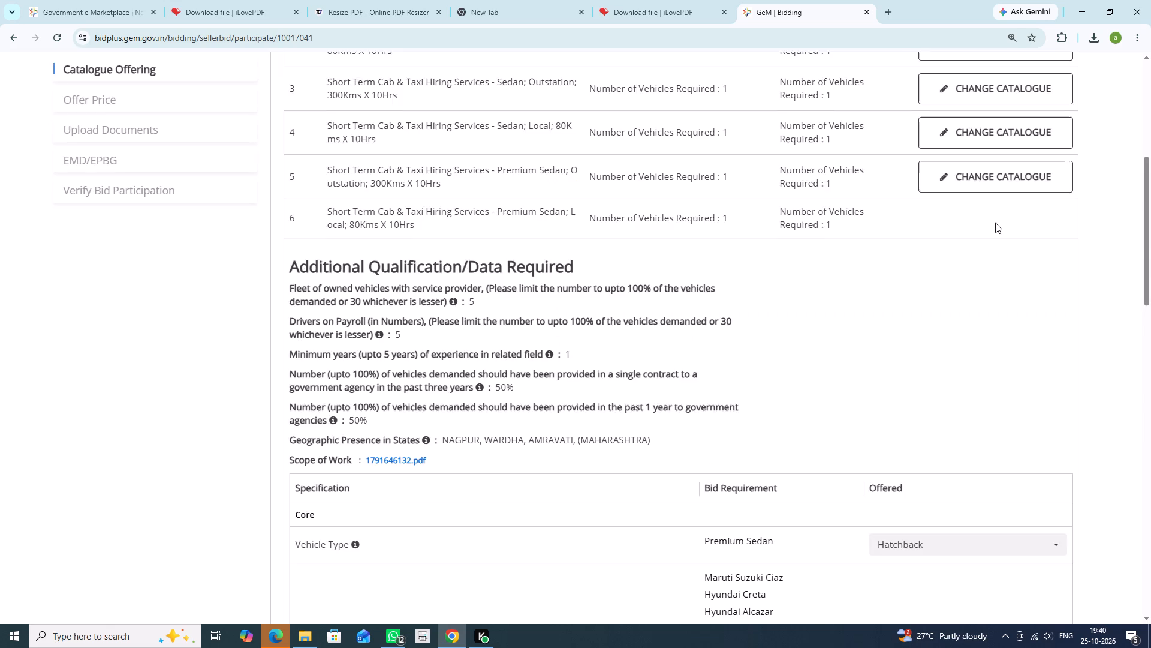
pyautogui.scroll(-8, 995, 223)
pyautogui.scroll(-6, 1007, 273)
pyautogui.click(1000, 279)
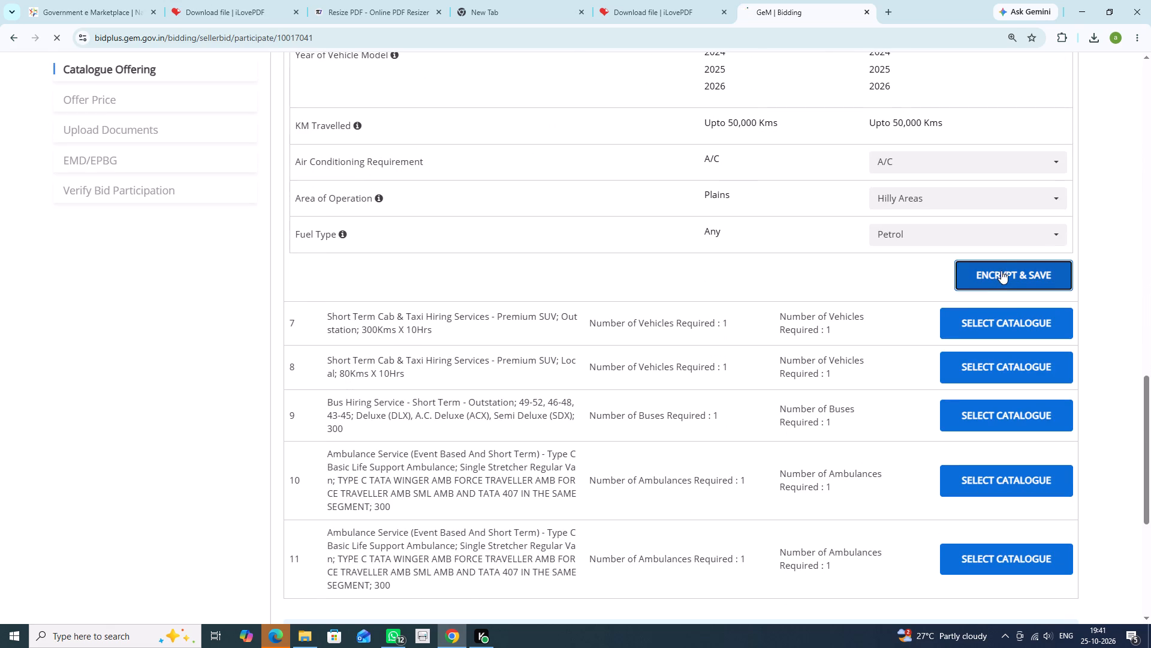
# Select the catalogue for item 10, Type C Basic Life Support Ambulance, and encrypt and save it with the preselected offered values.
pyautogui.scroll(-9, 992, 270)
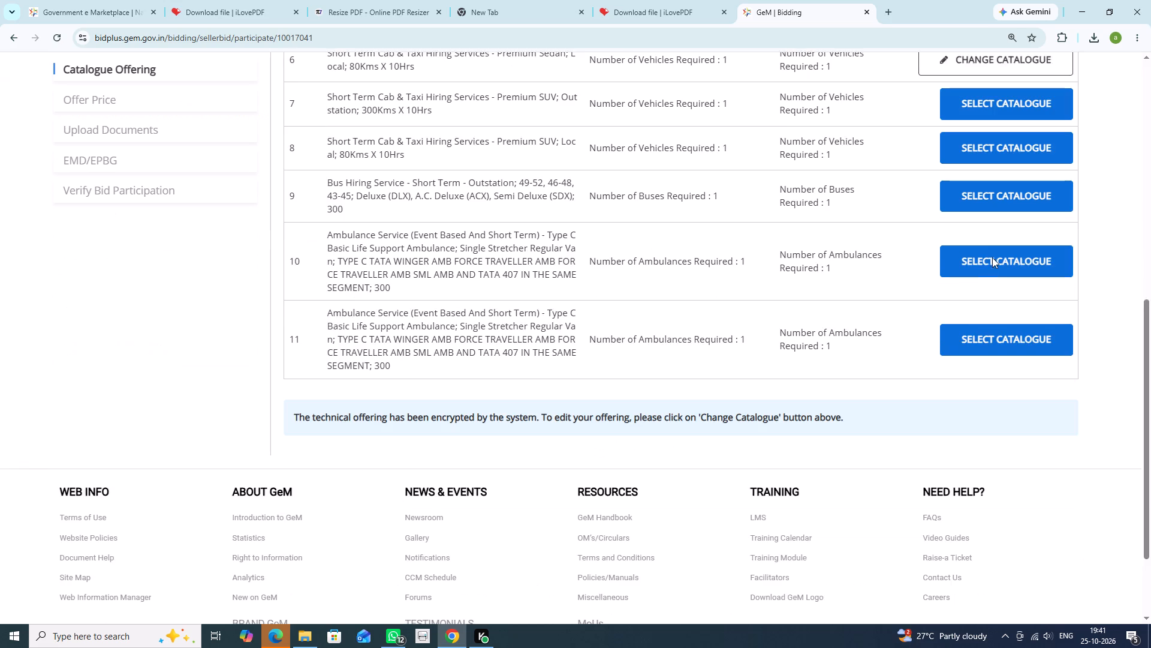
pyautogui.click(988, 244)
pyautogui.scroll(-9, 988, 244)
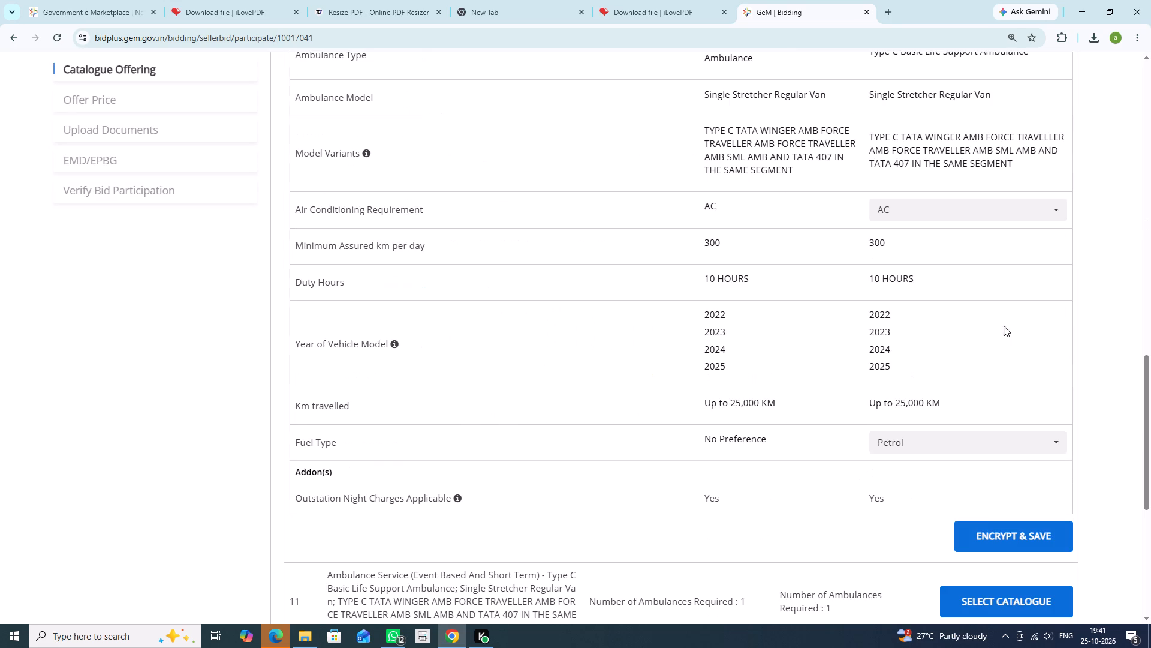
pyautogui.click(977, 535)
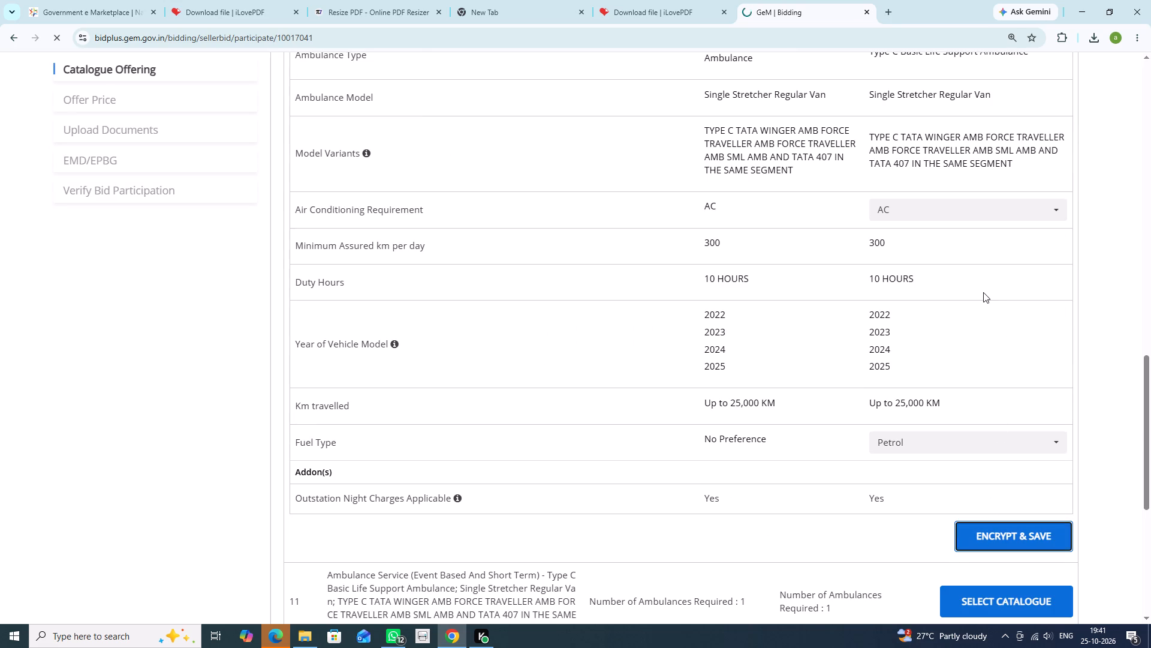
# Select the catalogue for item 8, Premium SUV Local 80Kms x 10Hrs, and encrypt and save it with the preselected offered values.
pyautogui.scroll(-10, 984, 290)
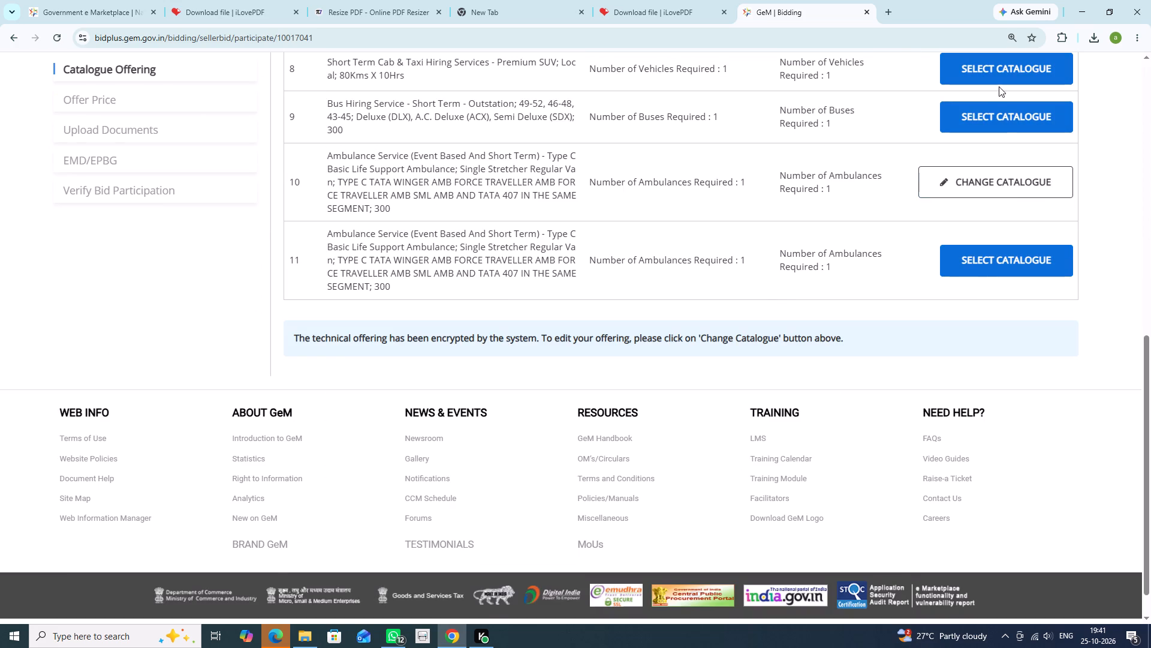
pyautogui.click(998, 82)
pyautogui.scroll(-10, 1005, 245)
pyautogui.click(1012, 382)
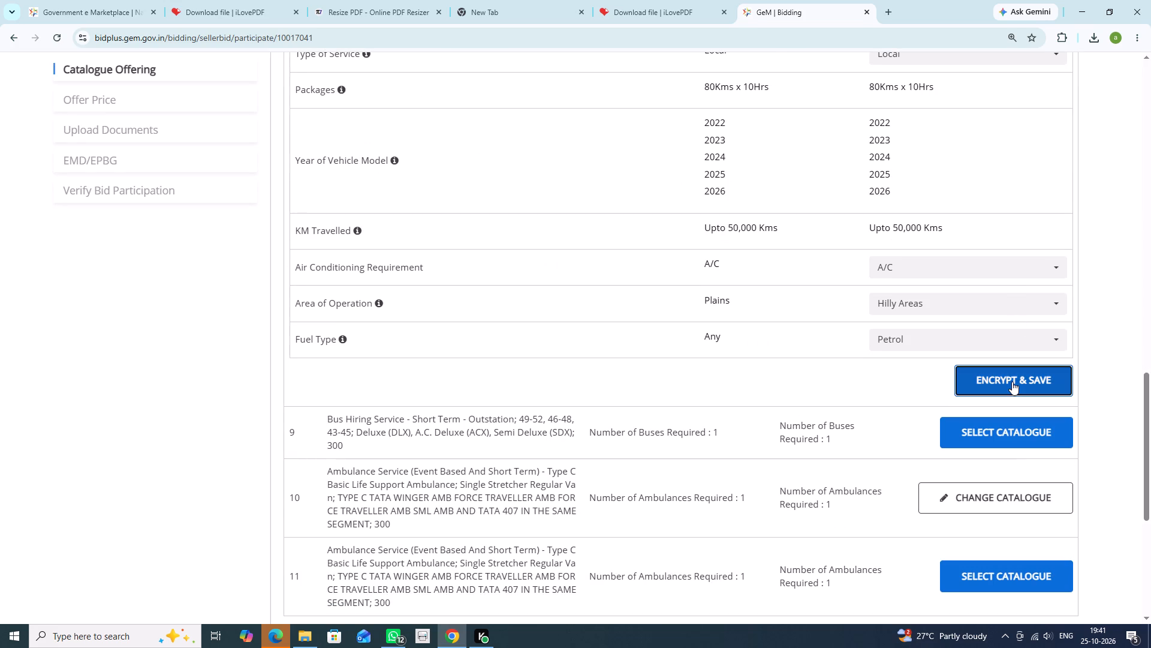
# Select the catalogue for item 7, Premium SUV Outstation 300Kms x 10Hrs, and encrypt and save it with the preselected offered values.
pyautogui.scroll(-7, 1000, 221)
pyautogui.click(1009, 206)
pyautogui.scroll(-10, 1031, 231)
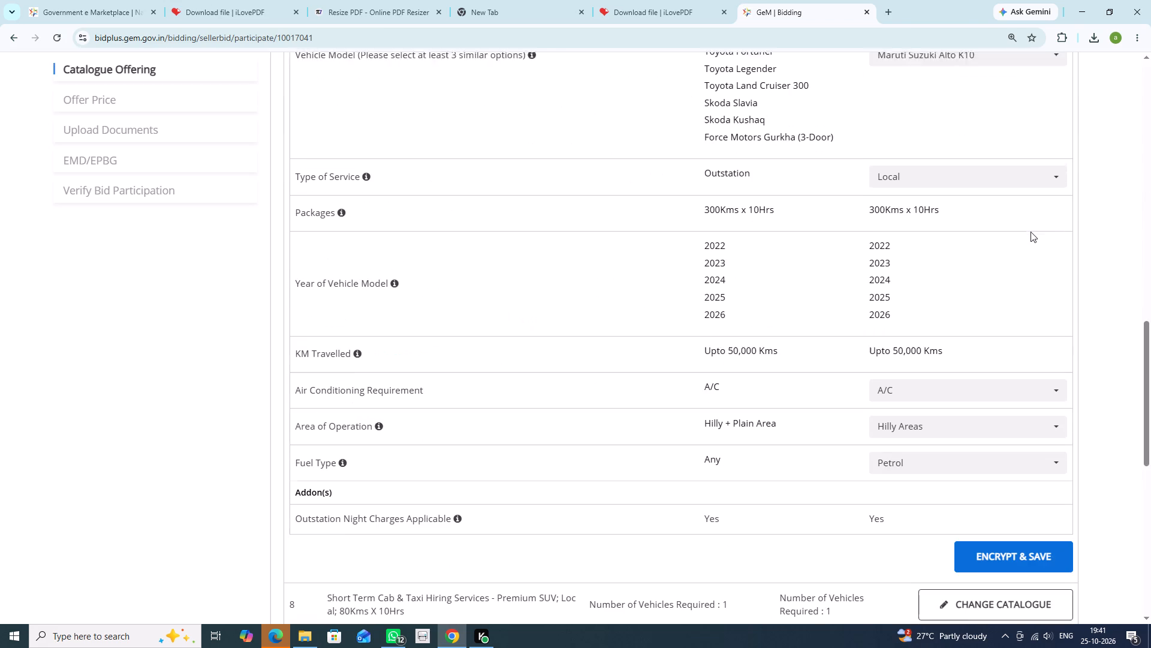
pyautogui.click(999, 555)
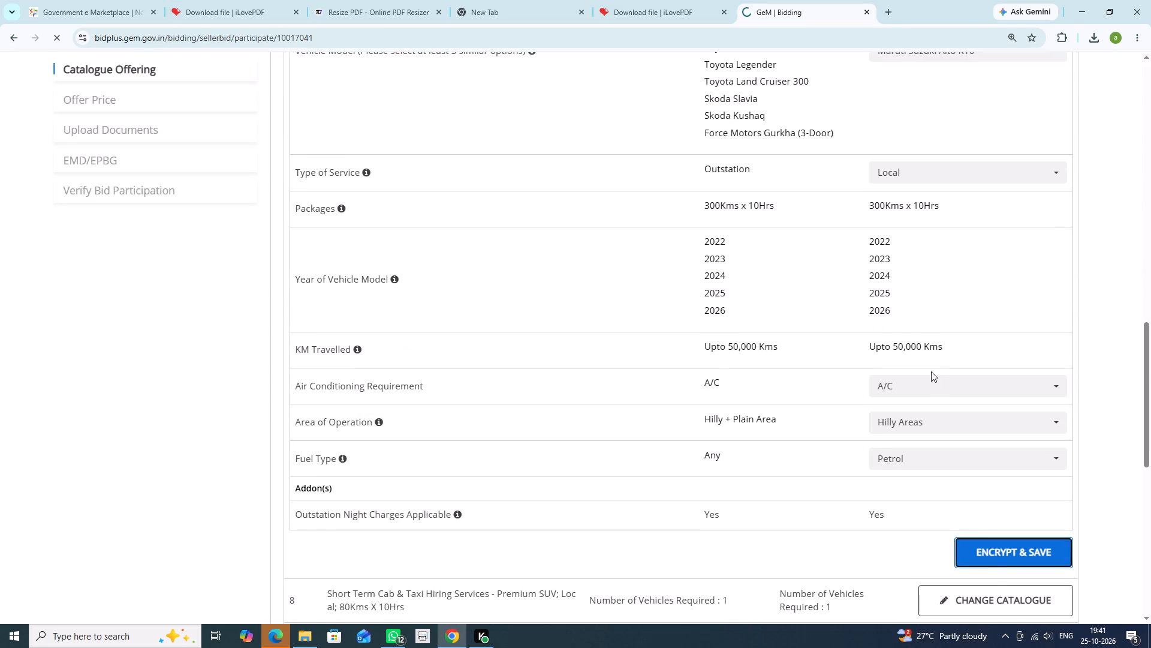
# Select the catalogue for item 9, the short-term outstation Bus Hiring Service, and encrypt and save it with the preselected offered values.
pyautogui.scroll(-10, 957, 352)
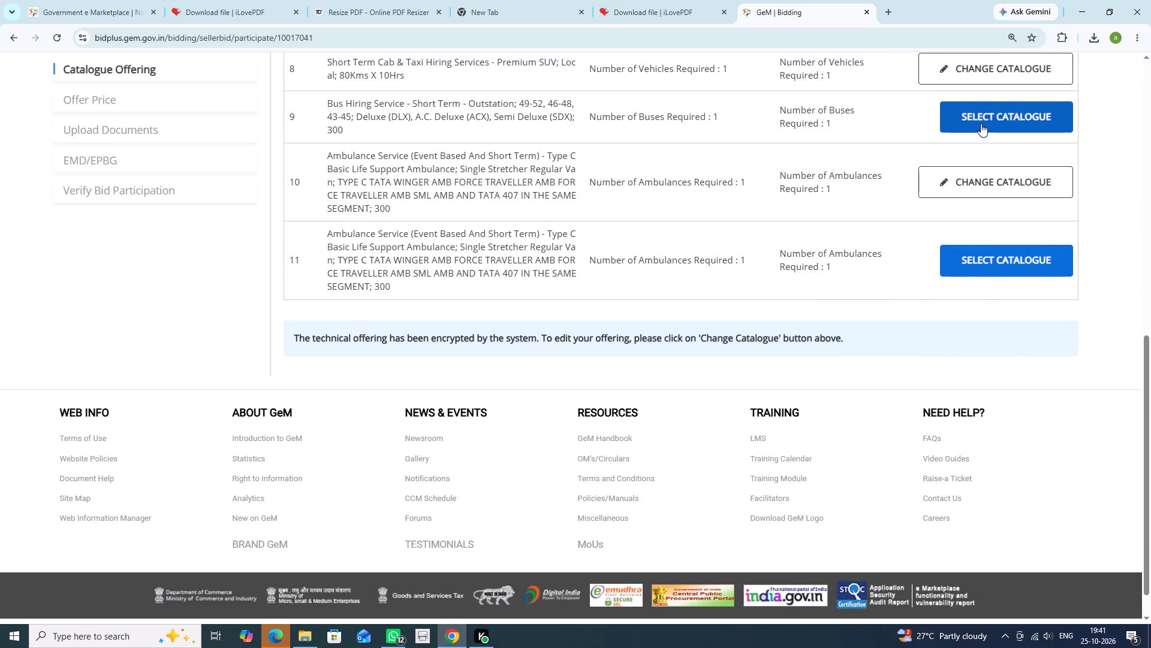
pyautogui.click(981, 124)
pyautogui.scroll(-7, 979, 238)
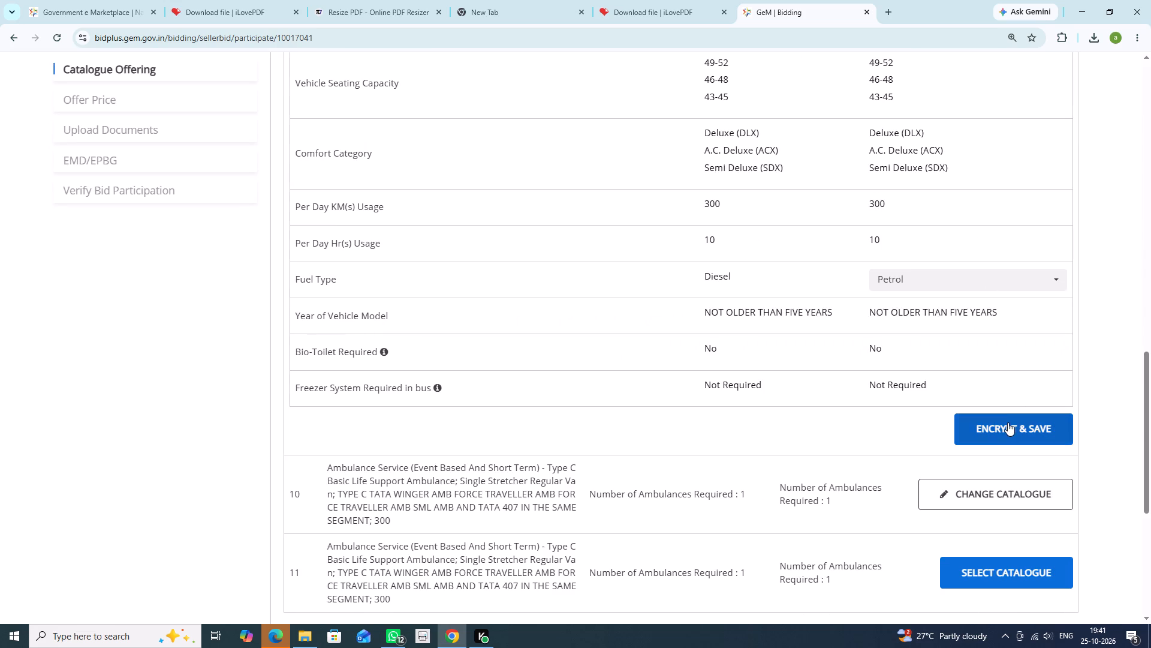
pyautogui.click(1001, 432)
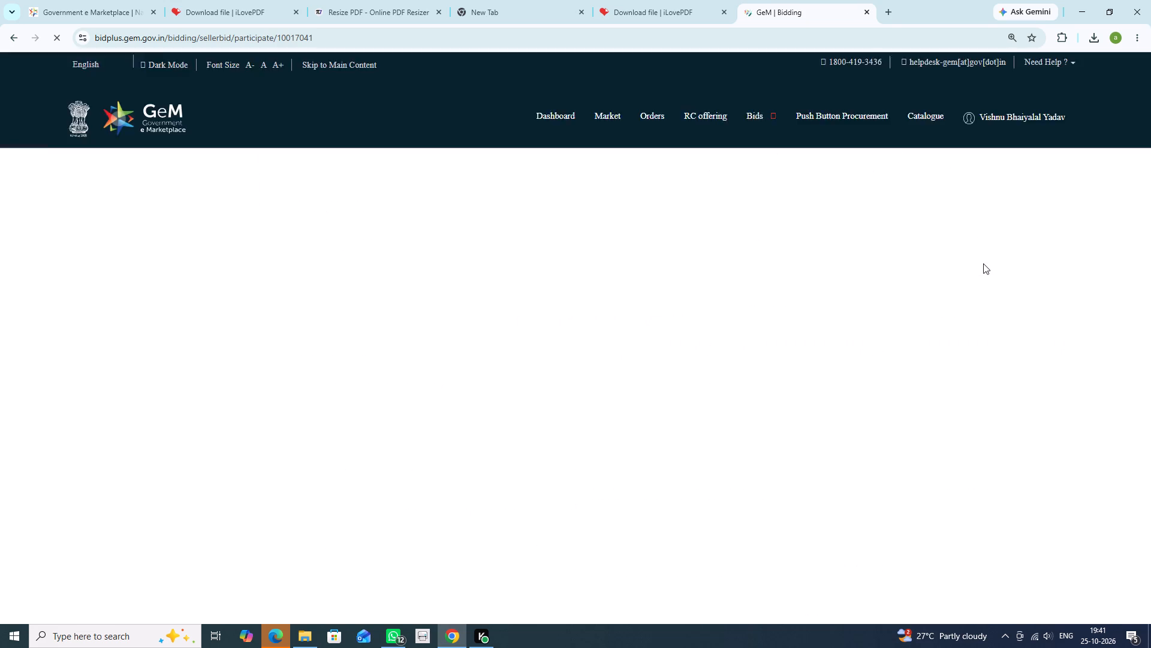
# Select the catalogue for item 11, Type C Basic Life Support Ambulance, and encrypt and save it with the preselected offered values.
pyautogui.scroll(-9, 983, 263)
pyautogui.click(1005, 330)
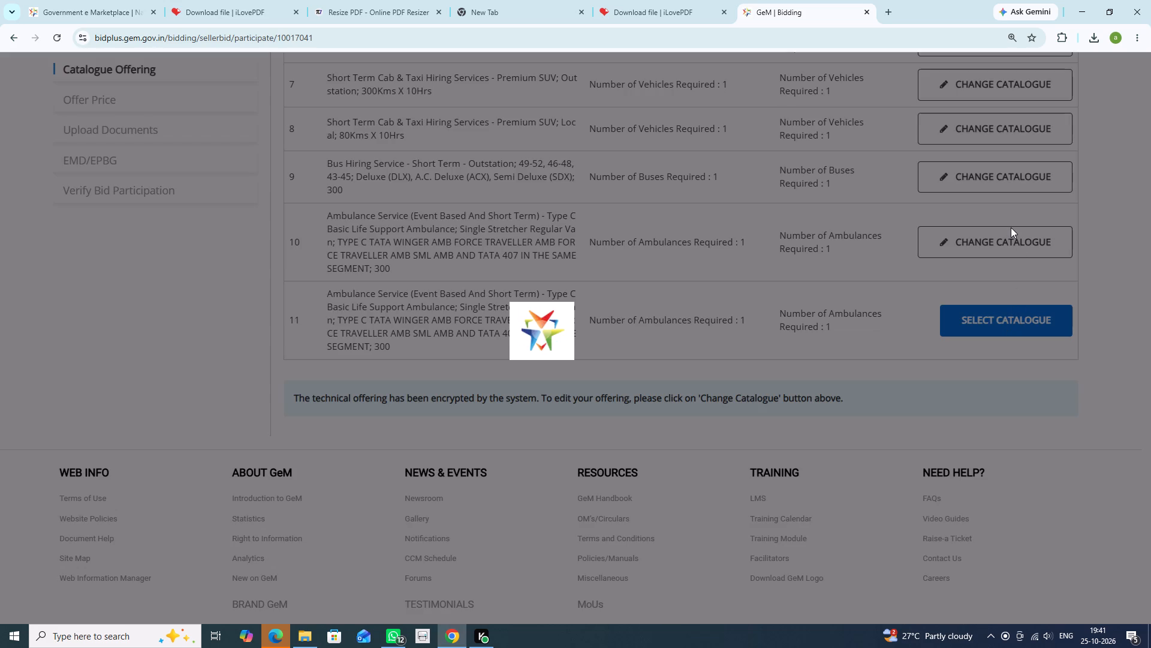
pyautogui.scroll(-9, 1011, 227)
pyautogui.click(989, 564)
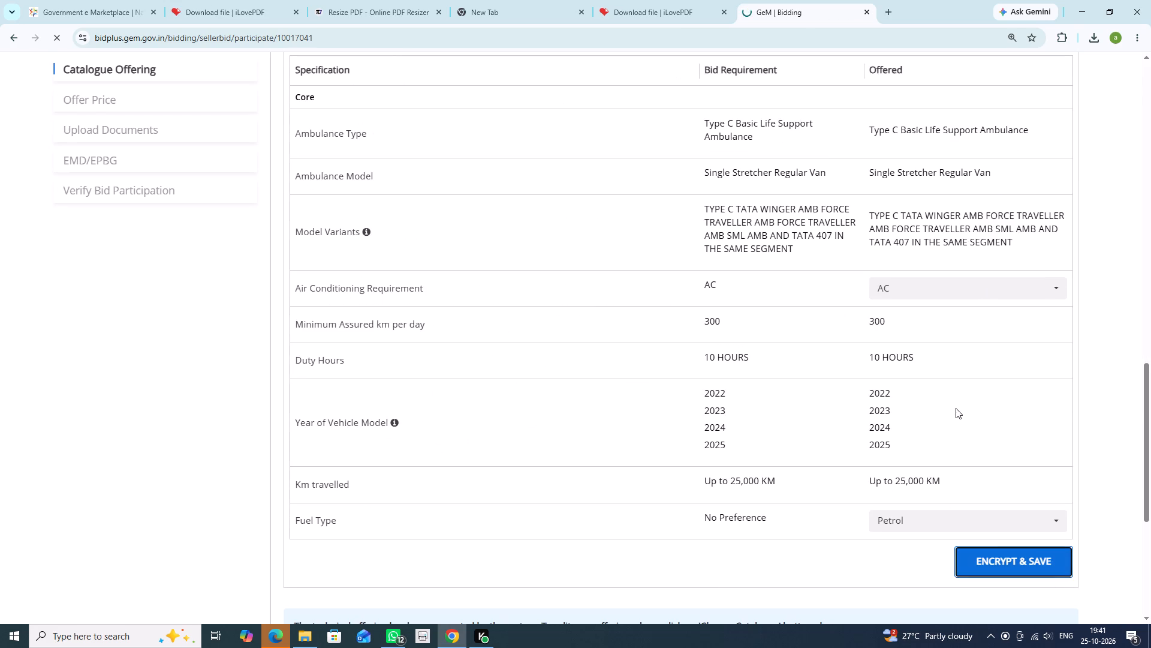
# Continue from the completed catalogue offering to the Offer Price stage.
pyautogui.scroll(-8, 953, 294)
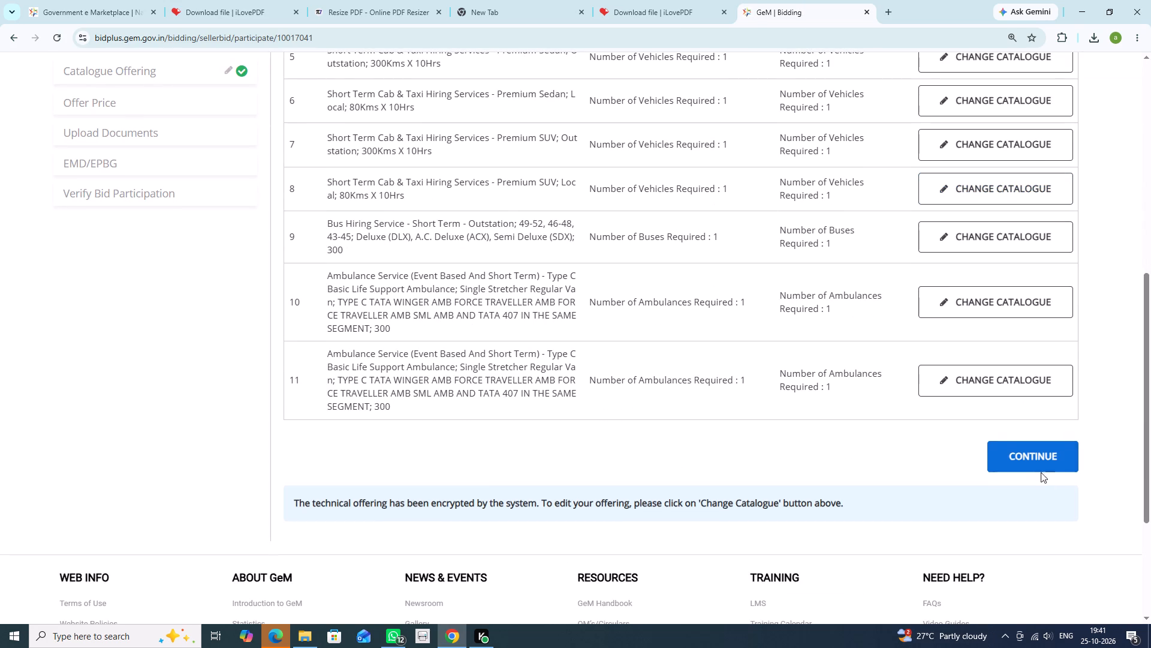
pyautogui.click(1038, 457)
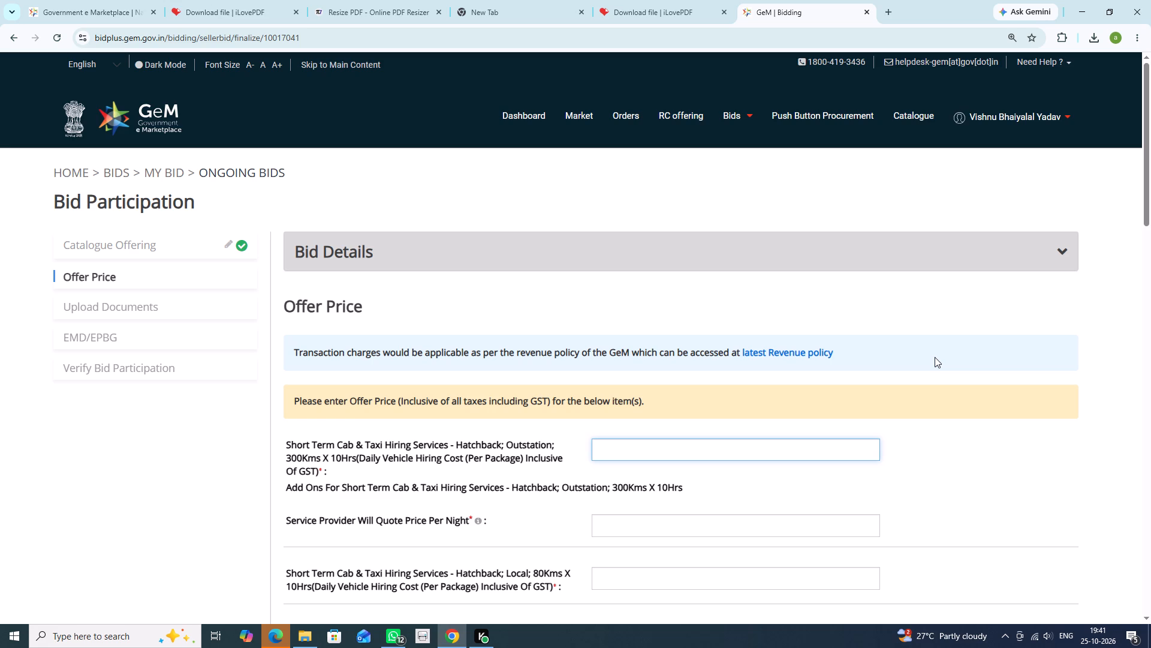
# Enter the Hatchback offer prices: 8000 for Outstation 300Kms x 10Hrs, 500 per night, and 2200 for Local 80Kms x 10Hrs.
pyautogui.write('800')
pyautogui.press('Tab')
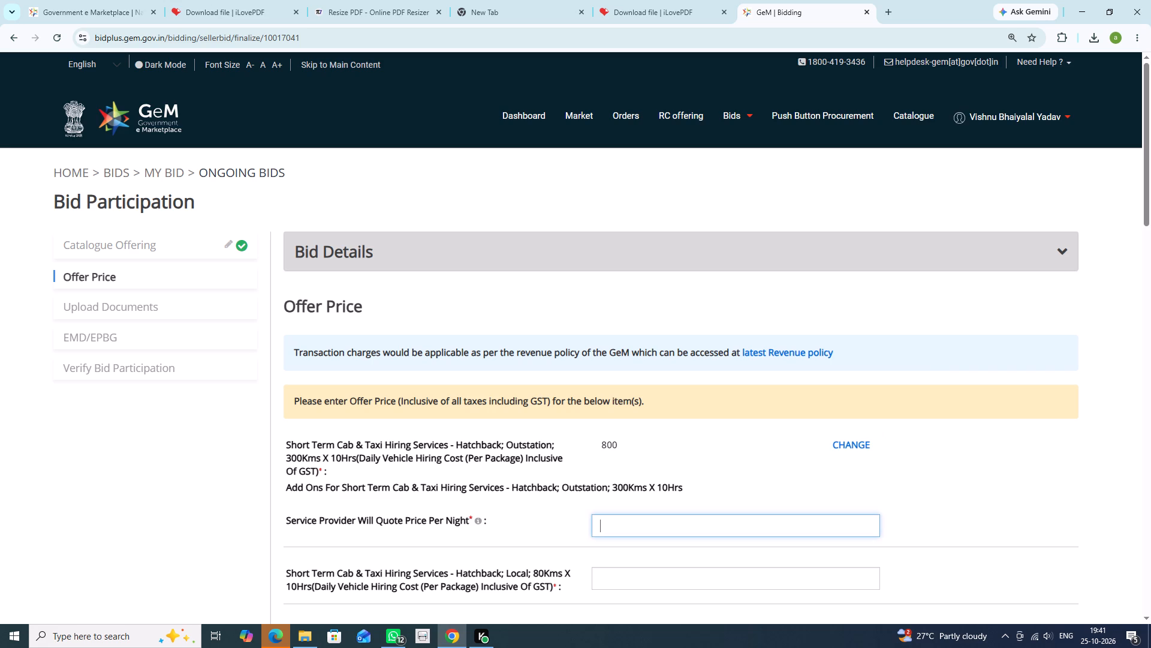
pyautogui.click(861, 443)
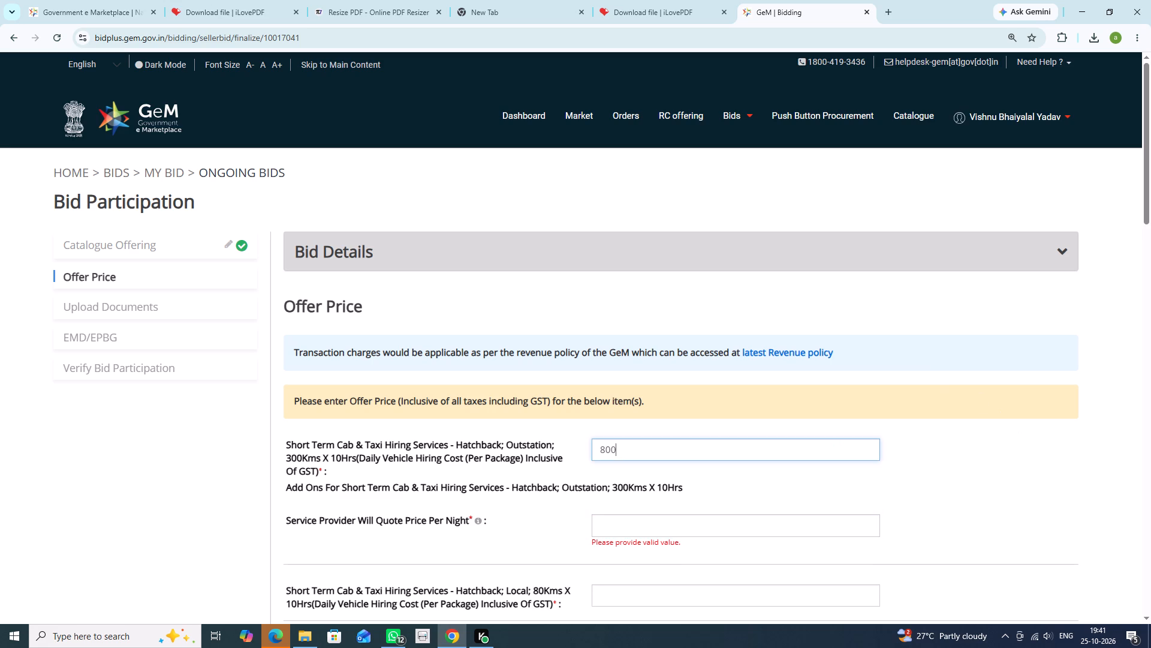
pyautogui.press('0')
pyautogui.press('Tab')
pyautogui.write('500')
pyautogui.press('Tab')
pyautogui.write('2200')
pyautogui.press('Tab')
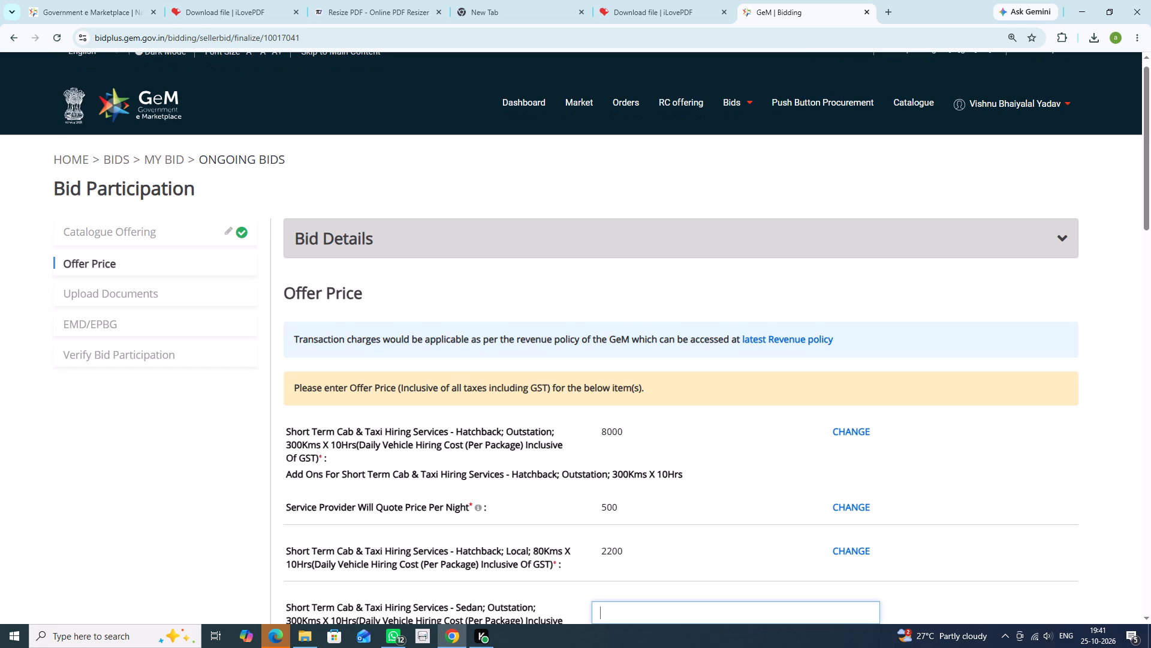
# Enter the Sedan offer prices: 7500 for Outstation 300Kms x 10Hrs, 500 per night, and 2200 for Local 80Kms x 10Hrs.
pyautogui.write('7500')
pyautogui.press('Tab')
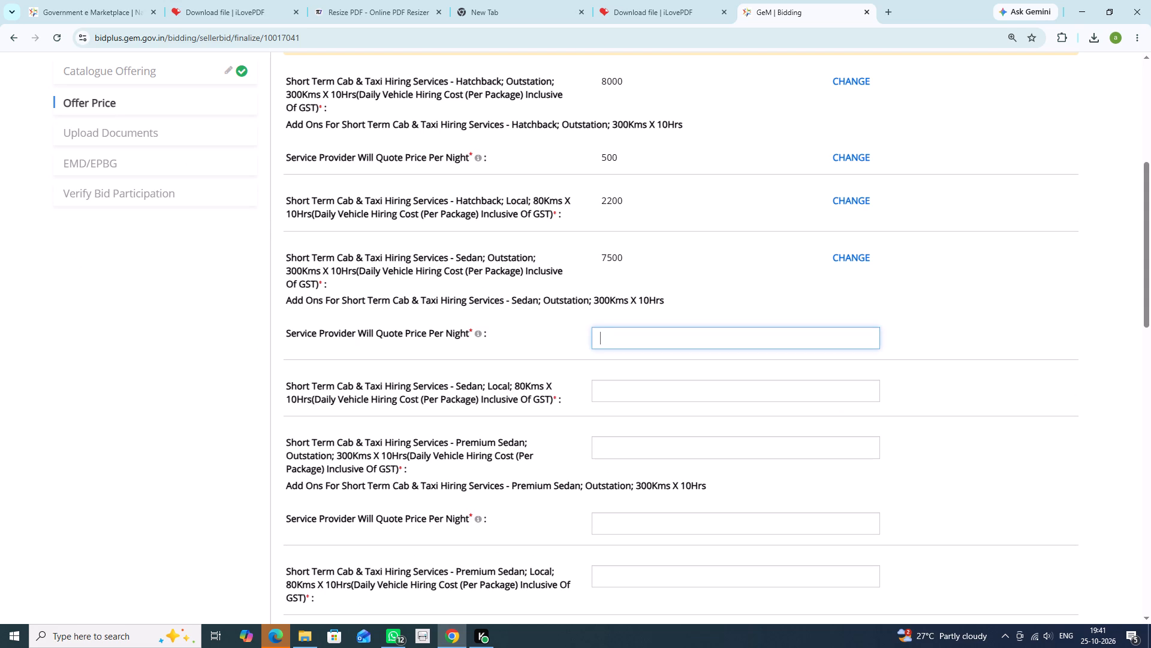
pyautogui.write('500')
pyautogui.press('Tab')
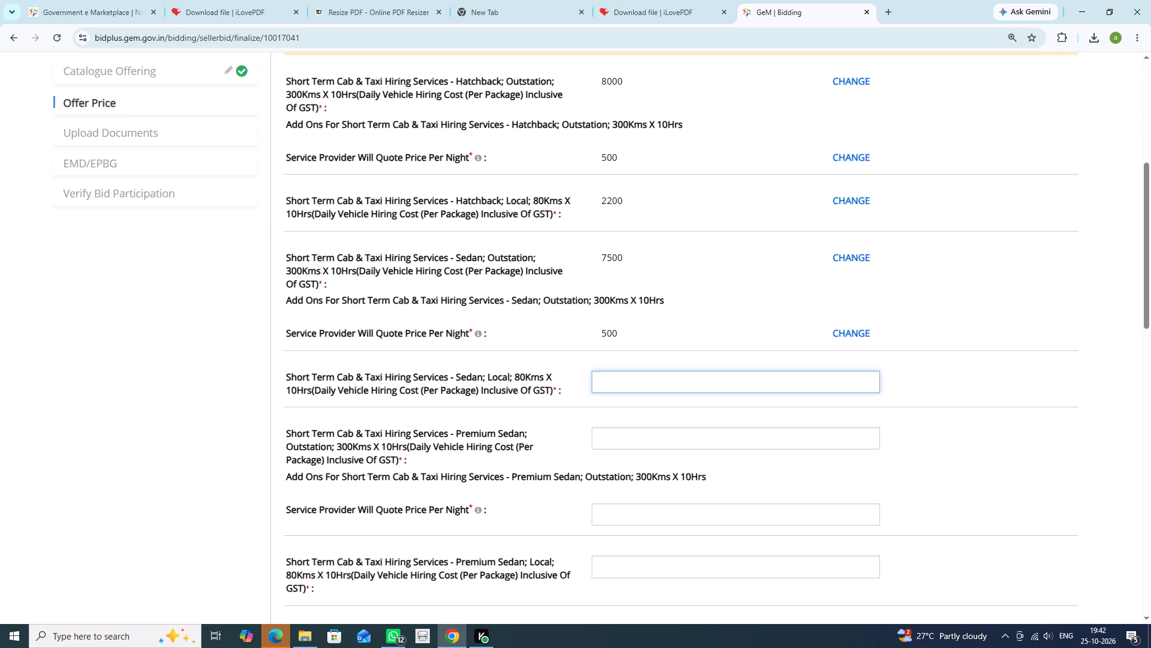
pyautogui.write('2200')
pyautogui.press('Tab')
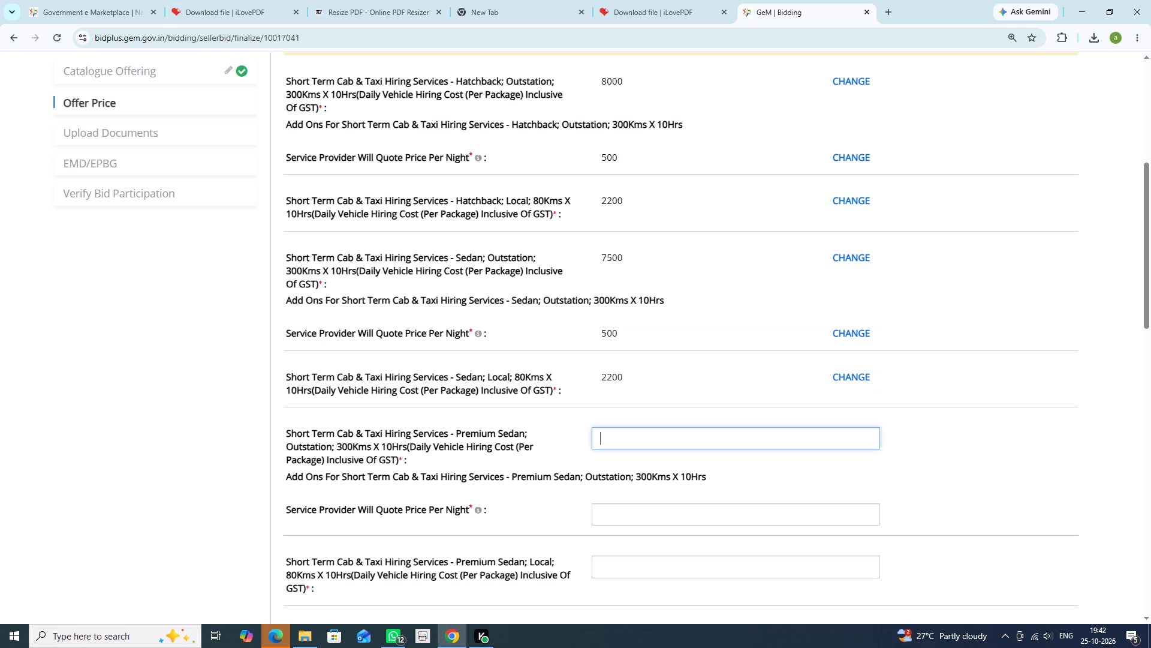
# Enter the Premium Sedan offer prices: 9000 for Outstation 300Kms x 10Hrs, 500 per night, and 2500 for Local 80Kms x 10Hrs.
pyautogui.write('9000')
pyautogui.press('Tab')
pyautogui.write('500')
pyautogui.press('Tab')
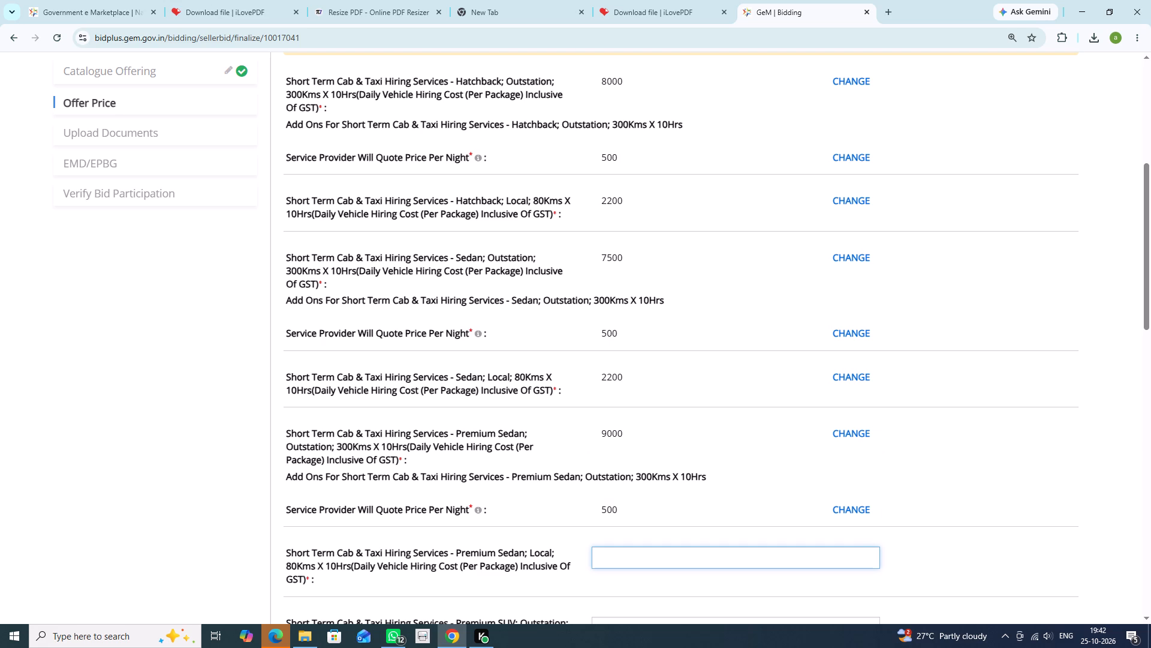
pyautogui.write('2500')
pyautogui.press('Tab')
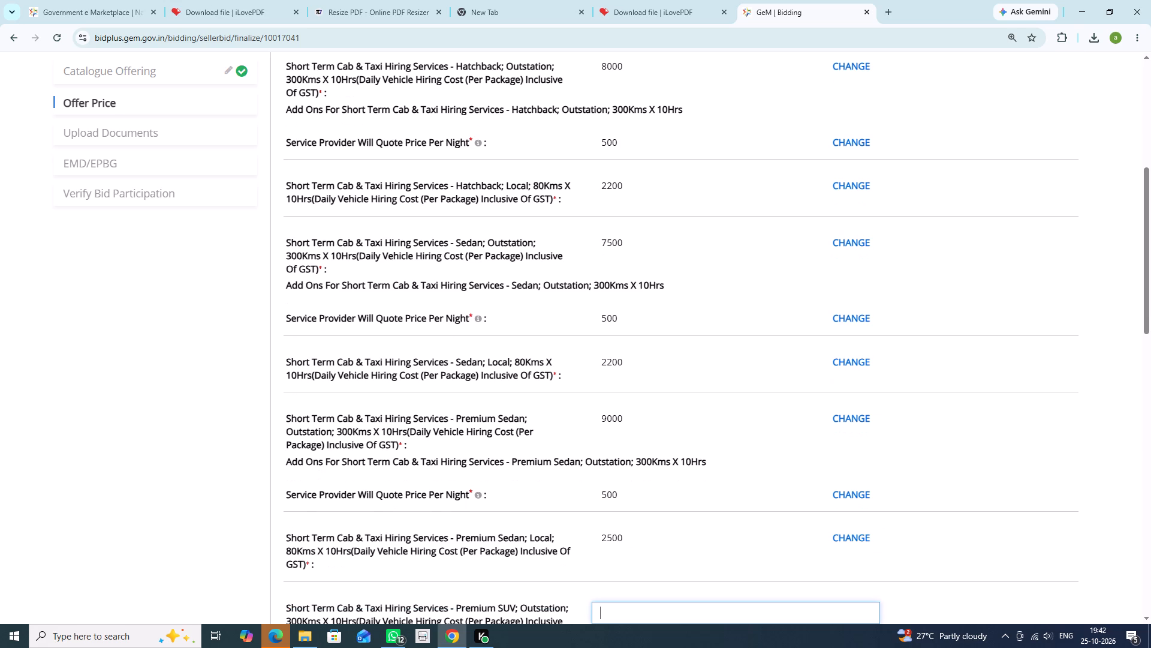
# Enter the Premium SUV offer prices: 7500 for Outstation 300Kms x 10Hrs, 500 per night, and 7500 for Local 80Kms x 10Hrs.
pyautogui.write('7500')
pyautogui.press('Tab')
pyautogui.write('500')
pyautogui.press('Tab')
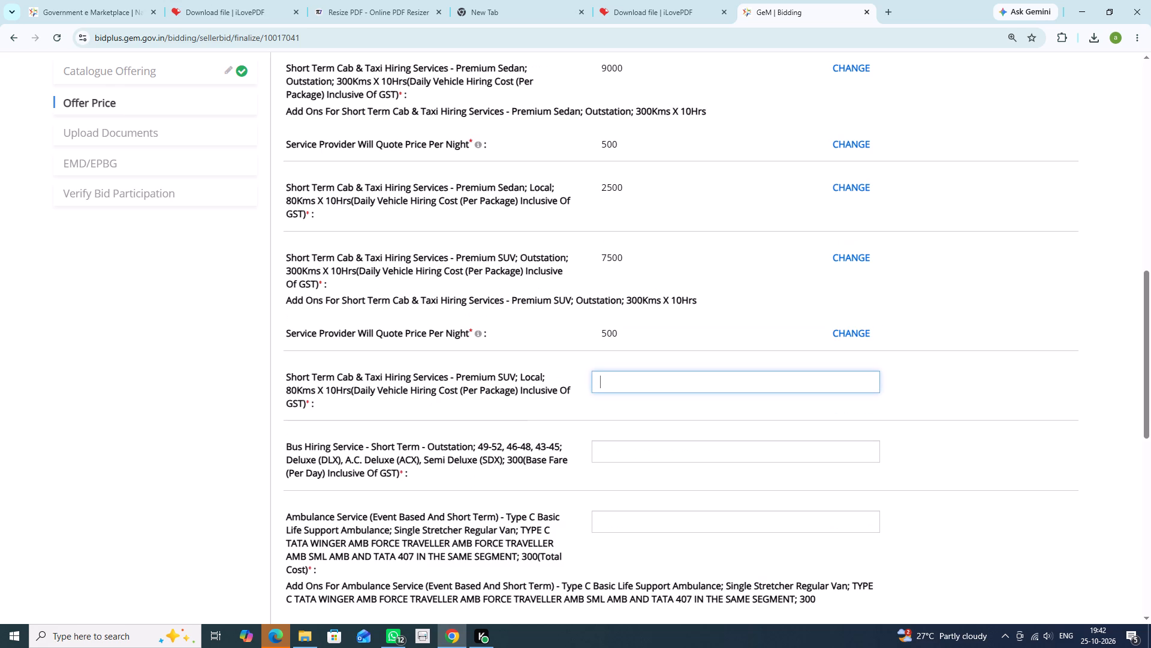
pyautogui.write('7500')
pyautogui.press('Tab')
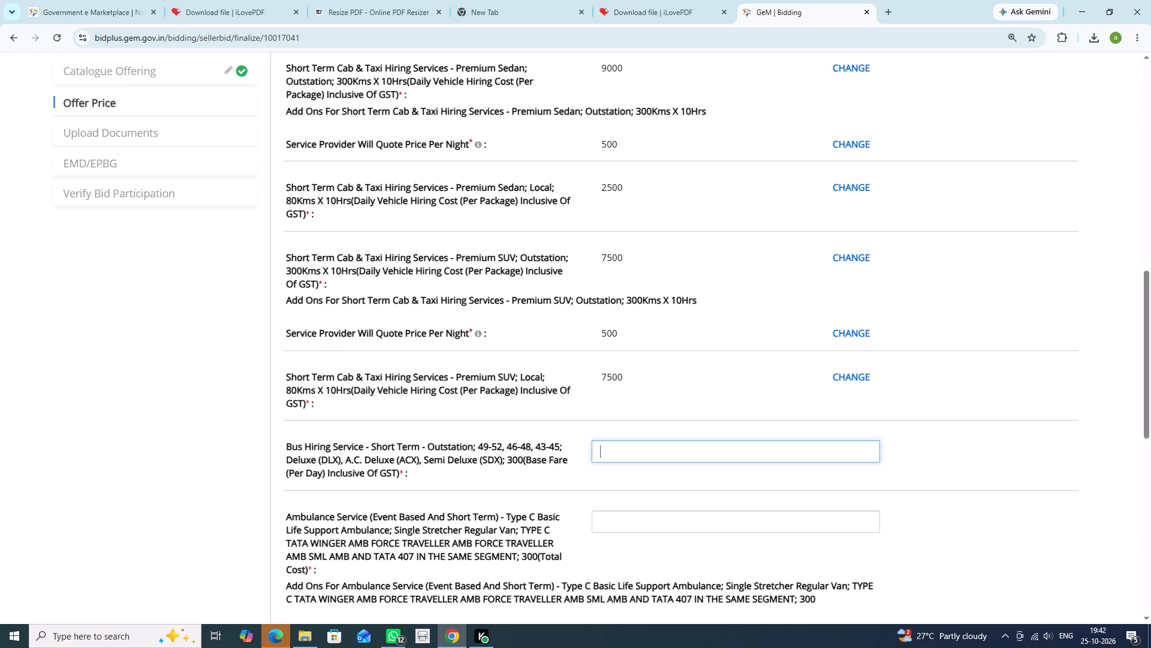
# Enter 18000 as the per-day base fare for the short-term outstation Bus Hiring Service.
pyautogui.write('18000')
pyautogui.press('Tab')
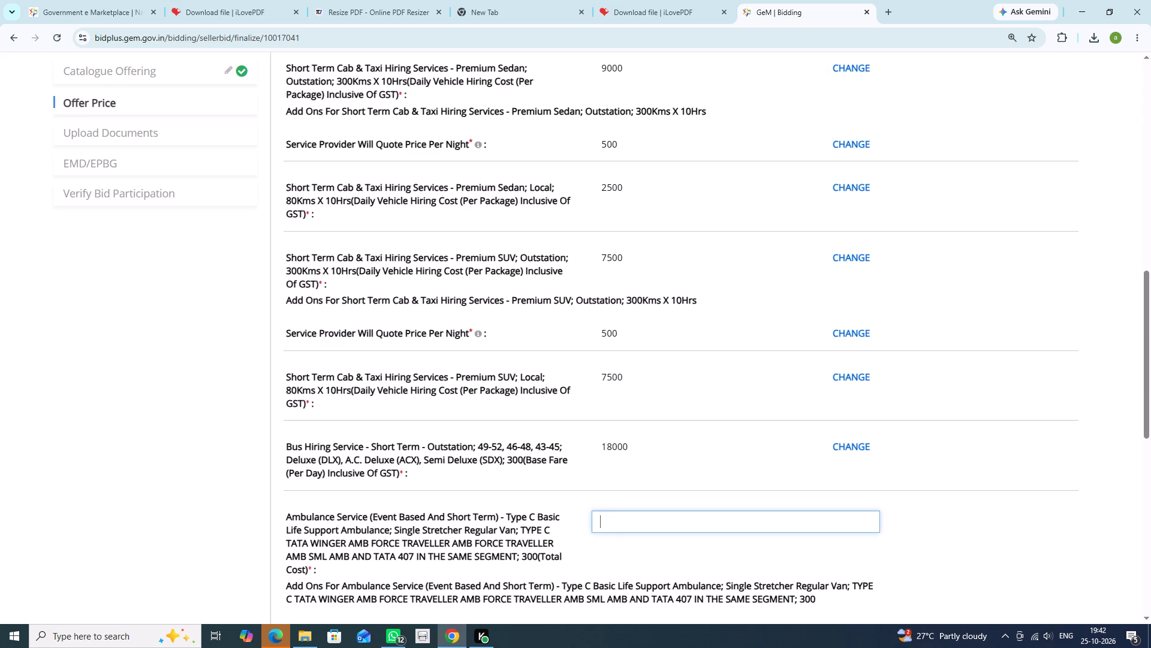
# Enter the ambulance offer prices: 5000 total cost and 500 per night for the first ambulance item, and 6000 for the second.
pyautogui.write('5000')
pyautogui.press('Tab')
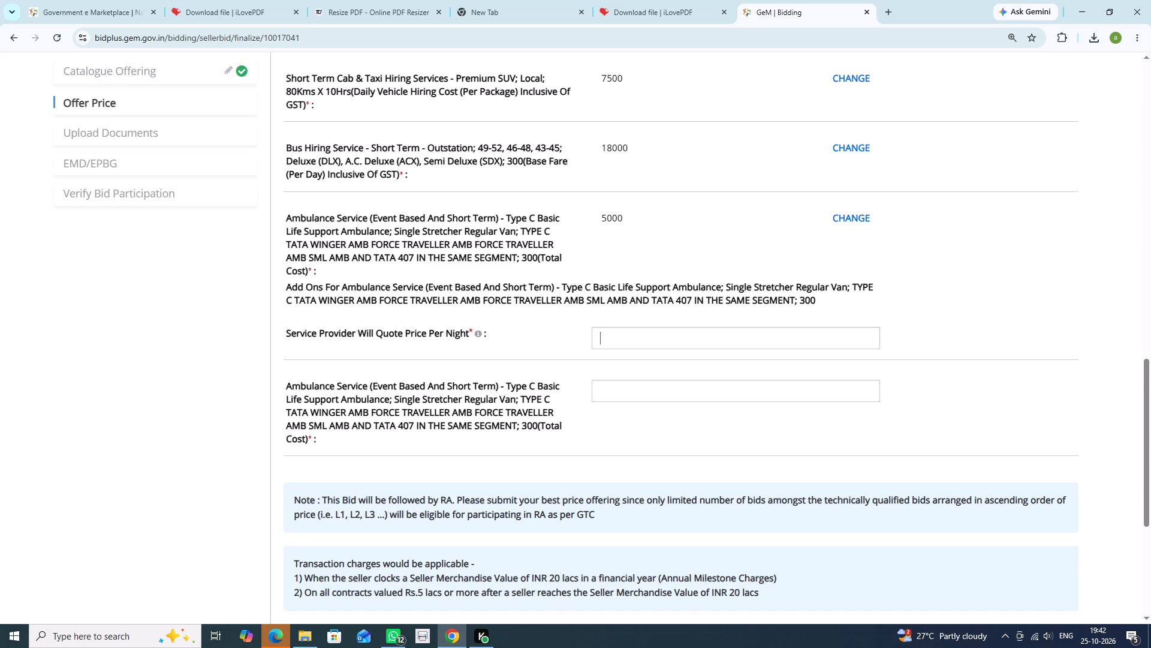
pyautogui.write('500')
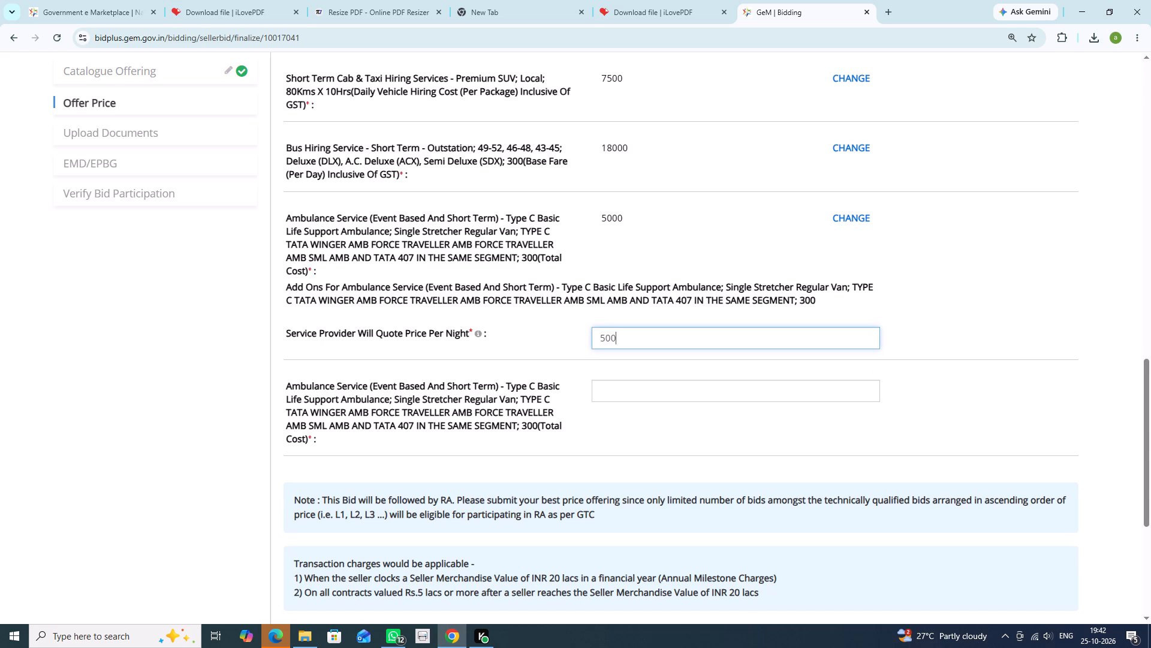
pyautogui.press('Tab')
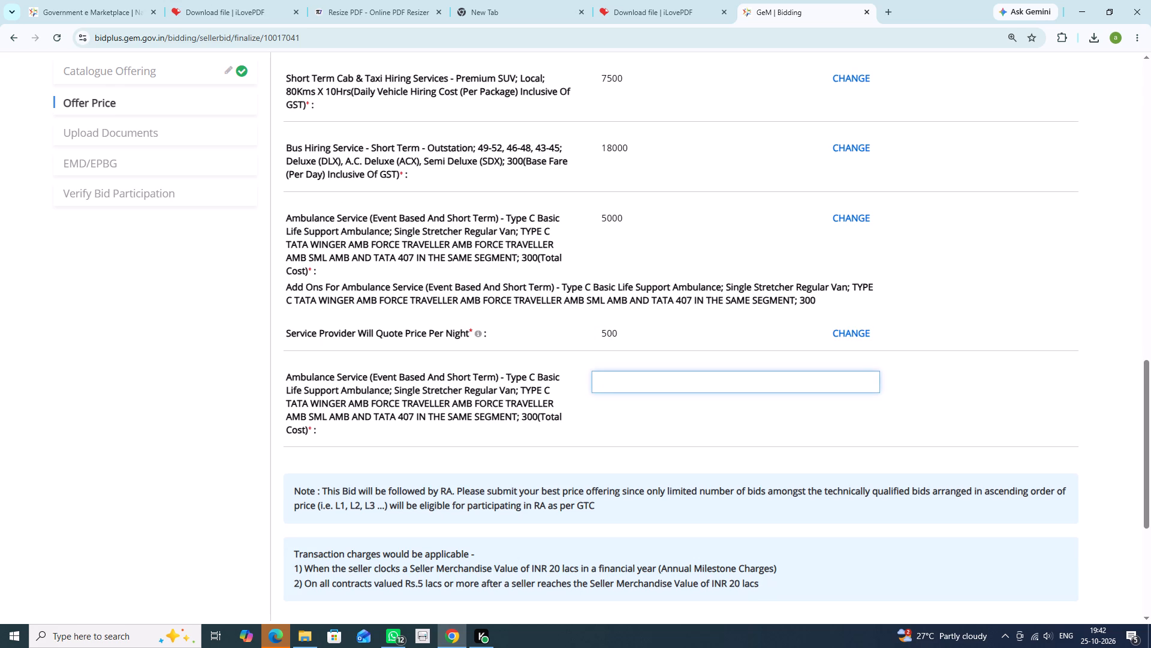
pyautogui.write('6000')
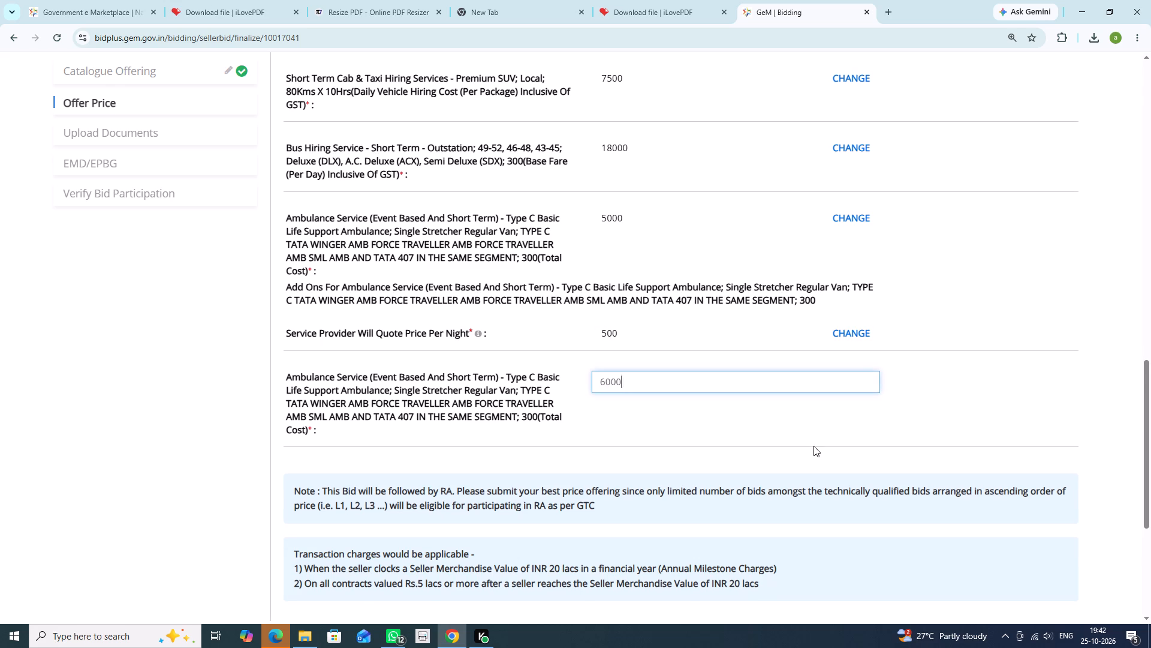
pyautogui.click(813, 445)
# Review the estimated price breakdown through to the total offer price, and close it without proceeding.
pyautogui.click(974, 473)
pyautogui.scroll(-8, 1081, 291)
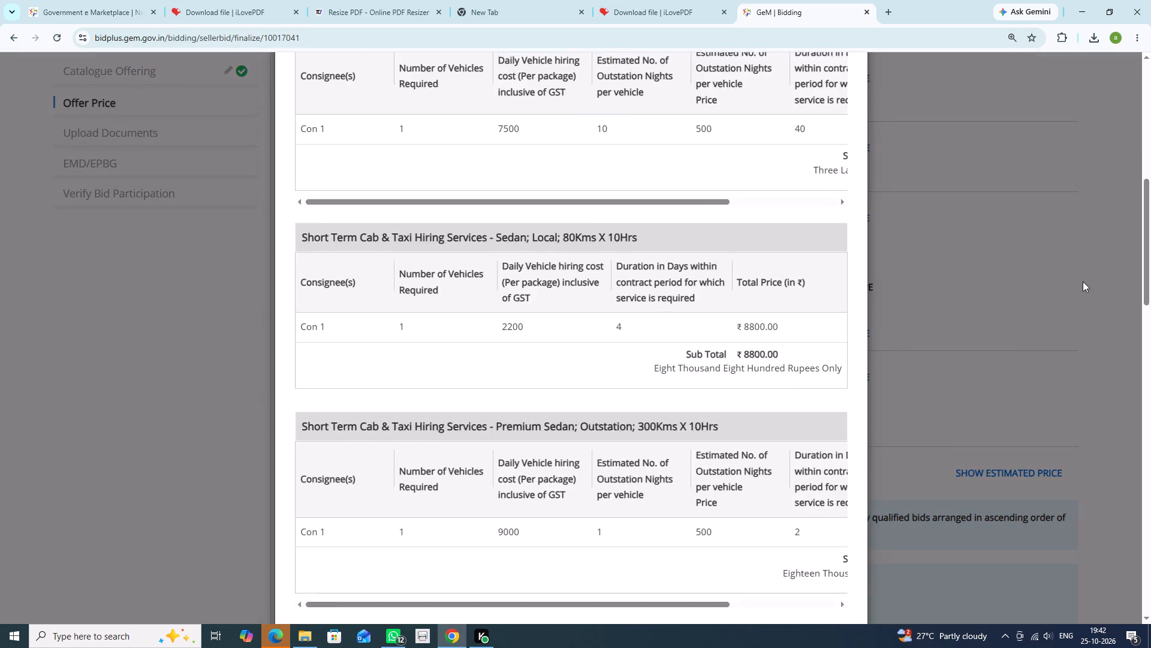
pyautogui.scroll(-20, 1083, 281)
pyautogui.scroll(-20, 1083, 281)
pyautogui.scroll(-3, 1083, 281)
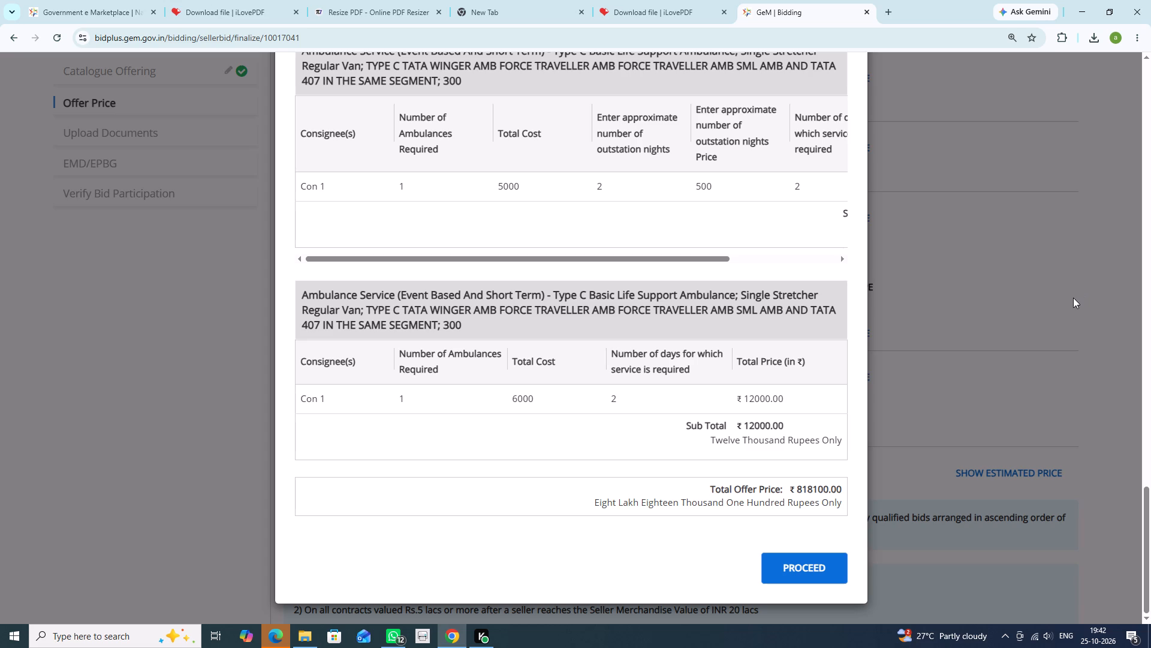
pyautogui.click(975, 366)
# Change the first ambulance item's price per night to 1000.
pyautogui.scroll(1, 975, 366)
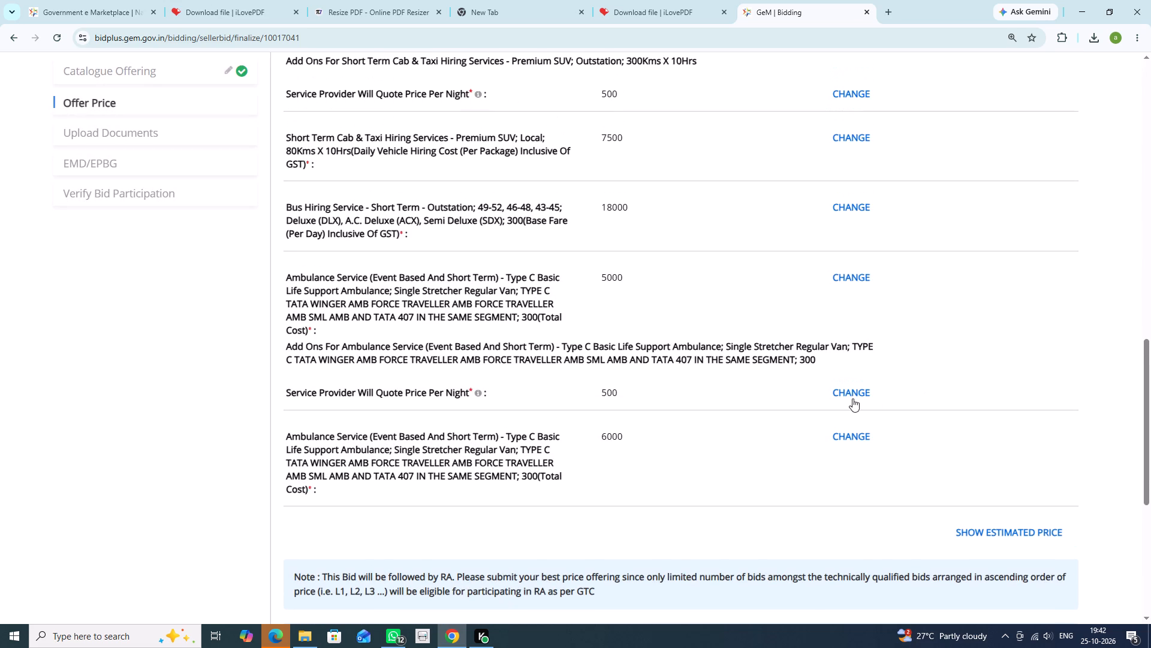
pyautogui.click(843, 393)
pyautogui.press('BackSpace')
pyautogui.press('BackSpace')
pyautogui.press('BackSpace')
pyautogui.press('BackSpace')
pyautogui.press('BackSpace')
pyautogui.press('BackSpace')
pyautogui.press('BackSpace')
pyautogui.press('BackSpace')
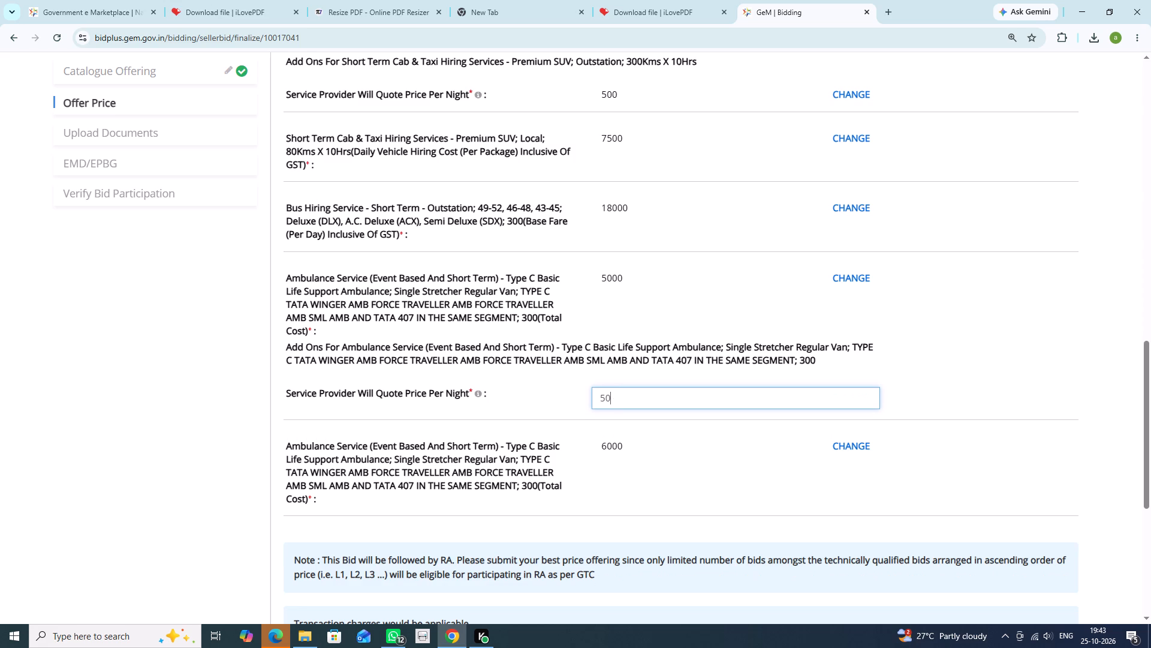
pyautogui.write('1000')
# Change the price per night for the Premium SUV outstation cab service to 1000.
pyautogui.scroll(4, 837, 391)
pyautogui.click(850, 331)
pyautogui.press('BackSpace')
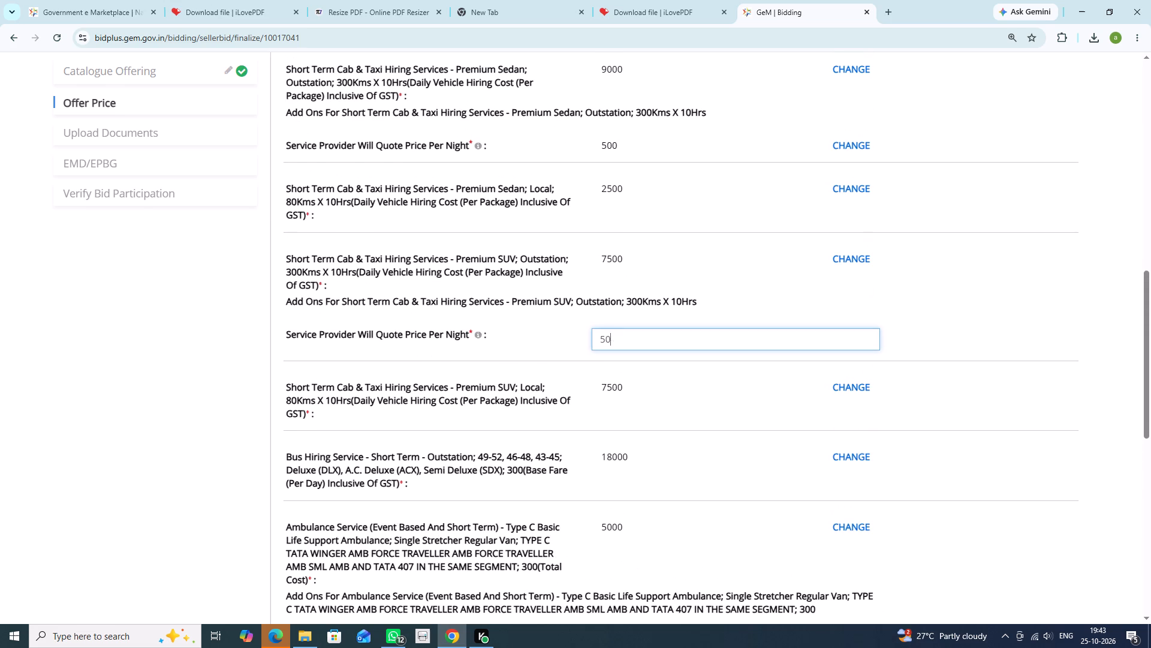
pyautogui.press('BackSpace')
pyautogui.press('BackSpace')
pyautogui.write('1000')
# Change the price per night for the Premium Sedan outstation cab service to 1000.
pyautogui.click(840, 144)
pyautogui.press('BackSpace')
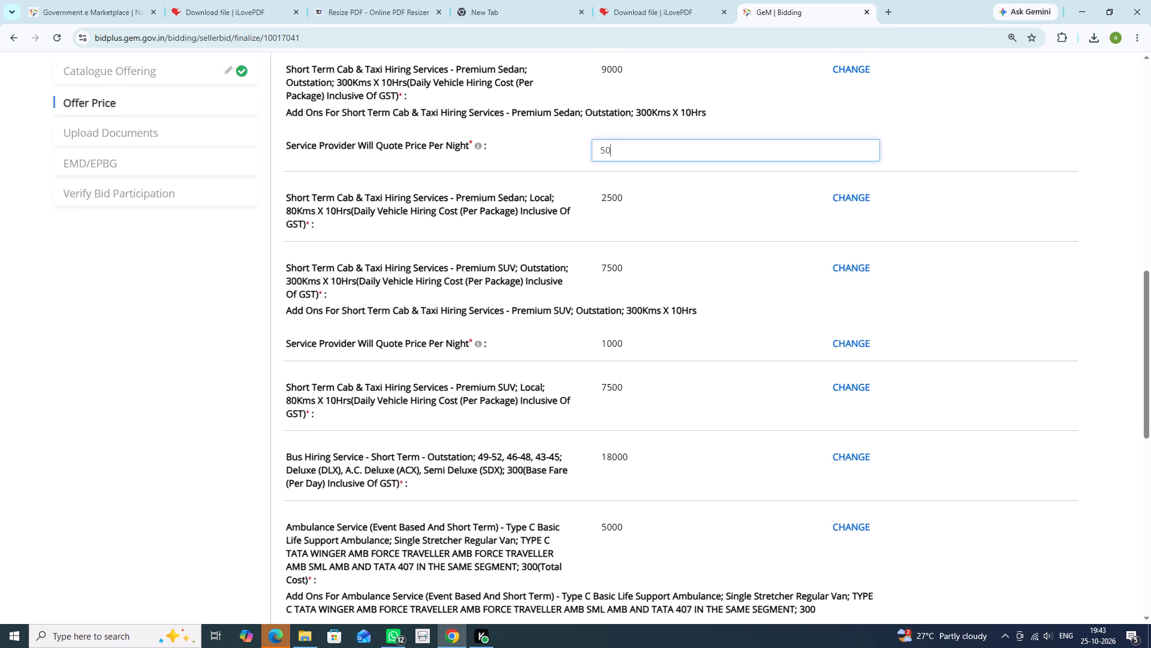
pyautogui.press('BackSpace')
pyautogui.press('BackSpace')
pyautogui.press('BackSpace')
pyautogui.write('1000')
pyautogui.click(962, 135)
# Change the price per night for the Hatchback outstation cab service to 1000.
pyautogui.scroll(5, 962, 135)
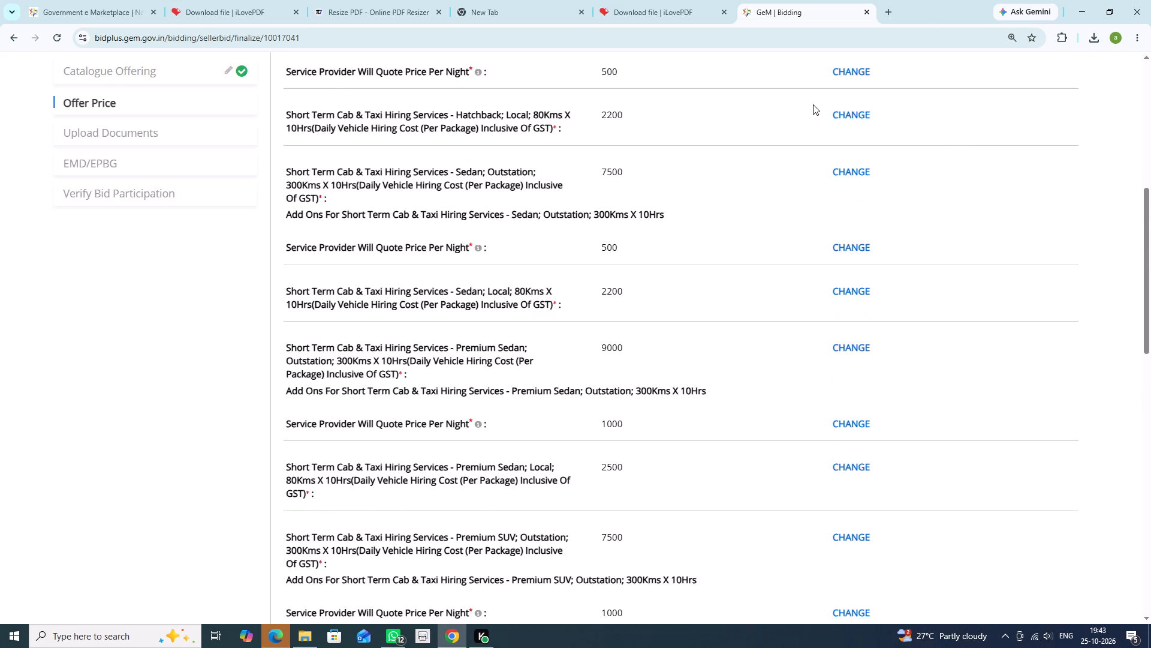
pyautogui.click(855, 94)
pyautogui.press('BackSpace')
pyautogui.press('BackSpace')
pyautogui.press('BackSpace')
pyautogui.write('1000')
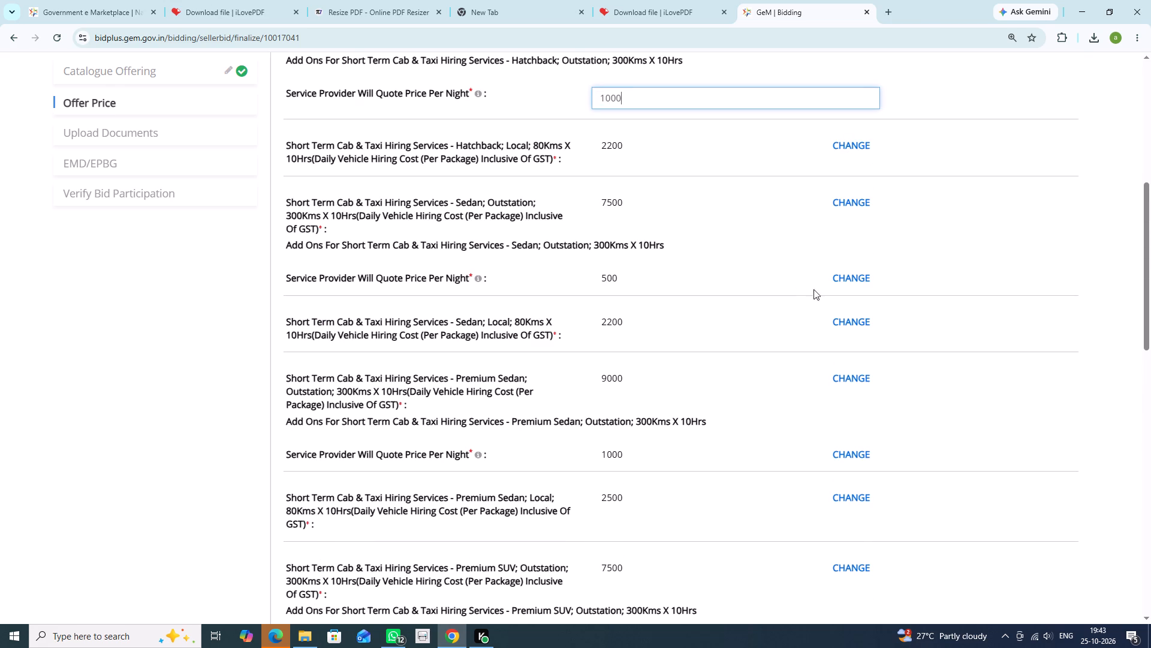
# Change the price per night for the Sedan outstation cab service to 1000.
pyautogui.click(853, 281)
pyautogui.click(842, 270)
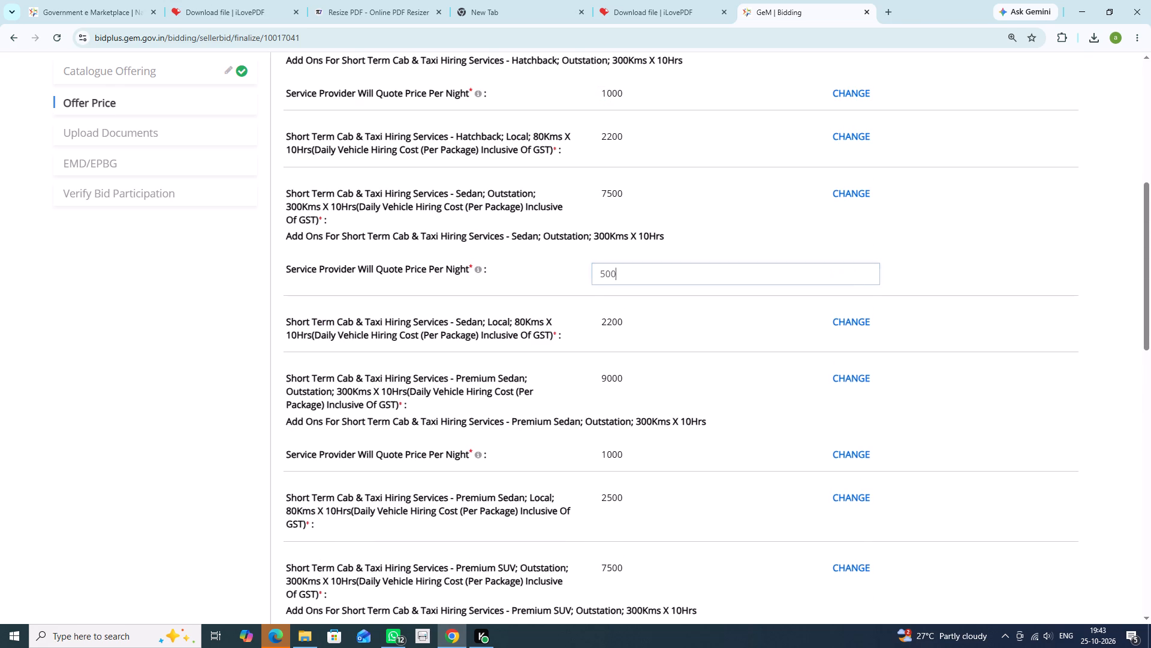
pyautogui.press('BackSpace')
pyautogui.press('BackSpace')
pyautogui.press('BackSpace')
pyautogui.write('1000')
pyautogui.scroll(2, 962, 299)
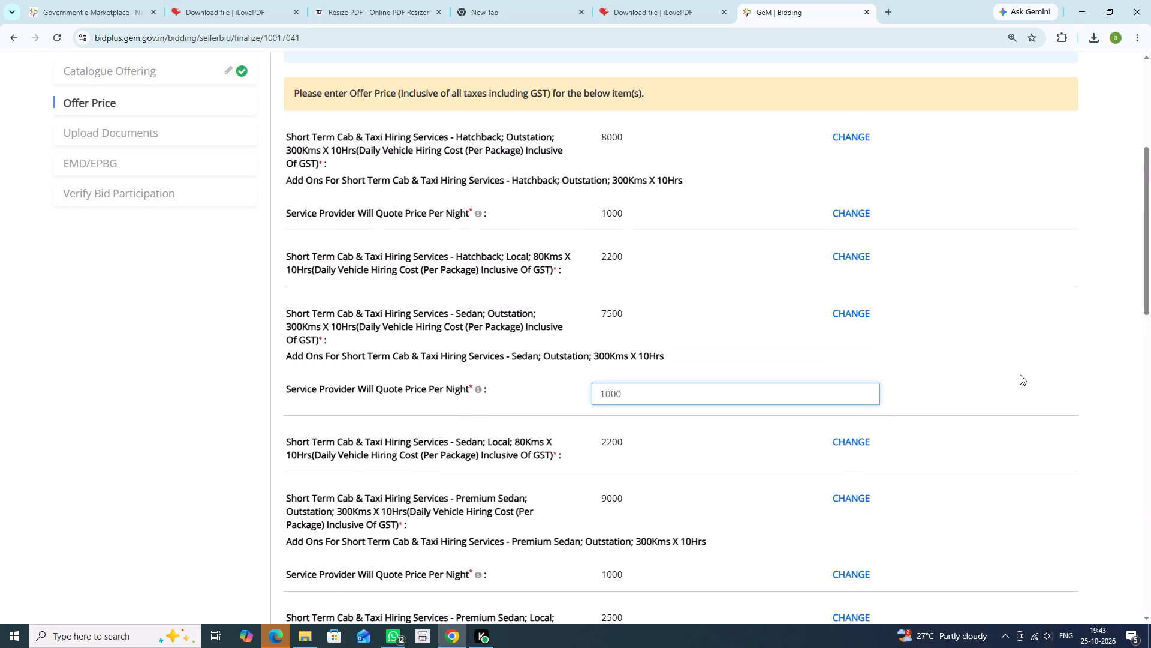
pyautogui.click(1020, 374)
# Review the estimated price breakdown through to the total offer price and proceed with it.
pyautogui.scroll(-10, 1020, 376)
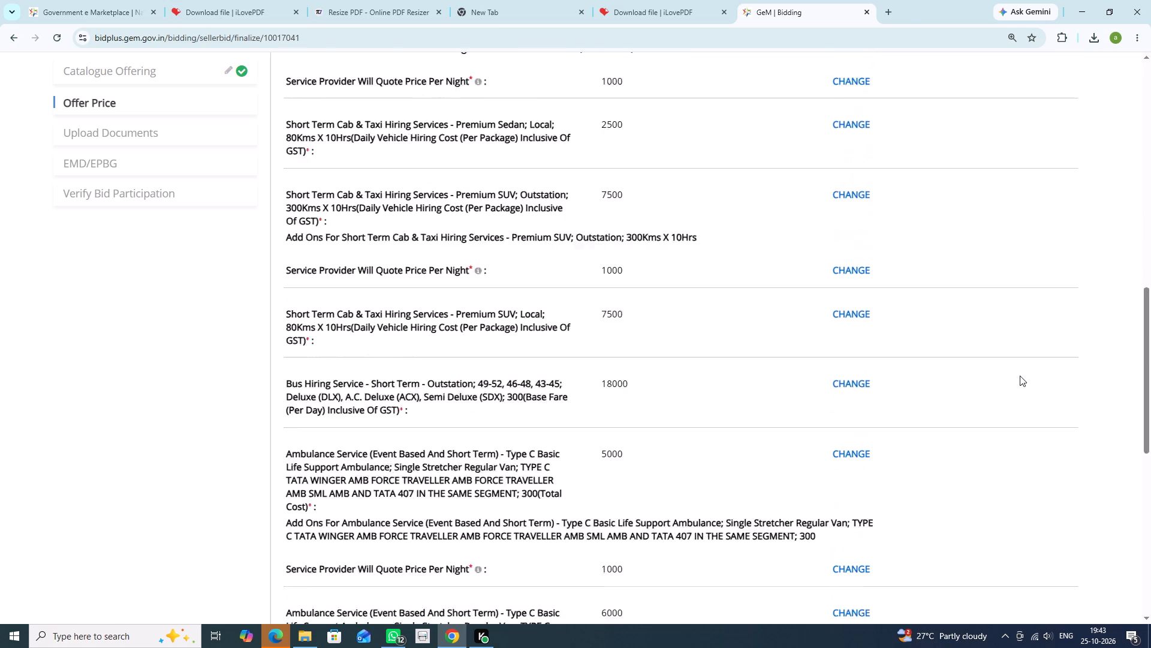
pyautogui.scroll(-5, 1020, 394)
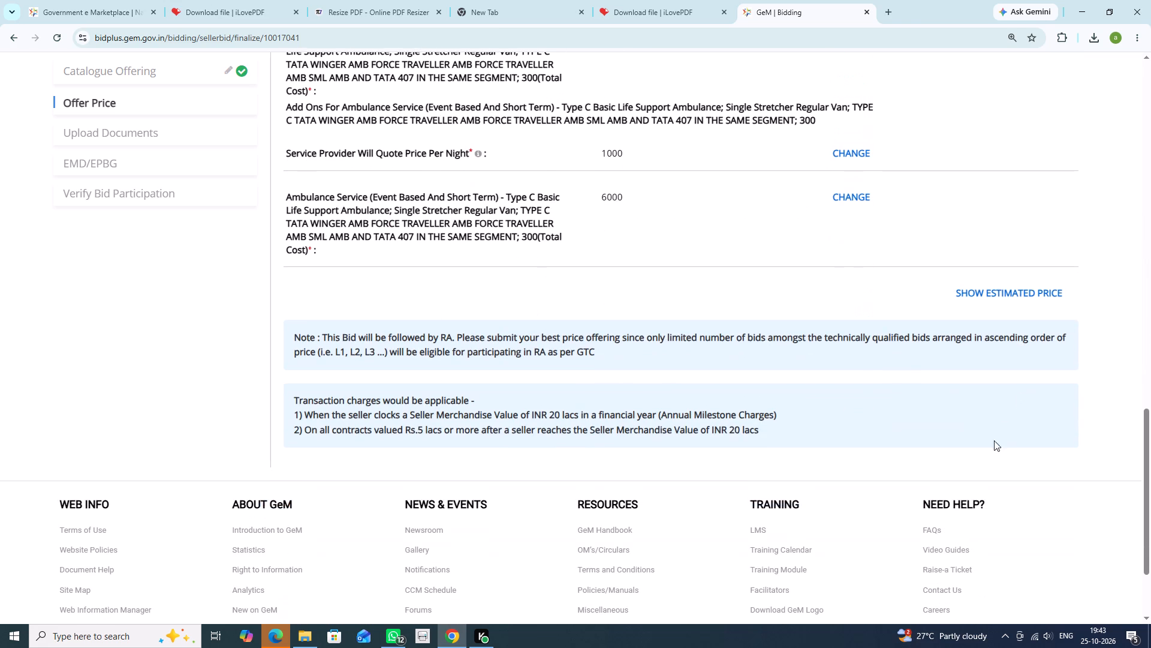
pyautogui.click(992, 295)
pyautogui.scroll(-8, 1014, 355)
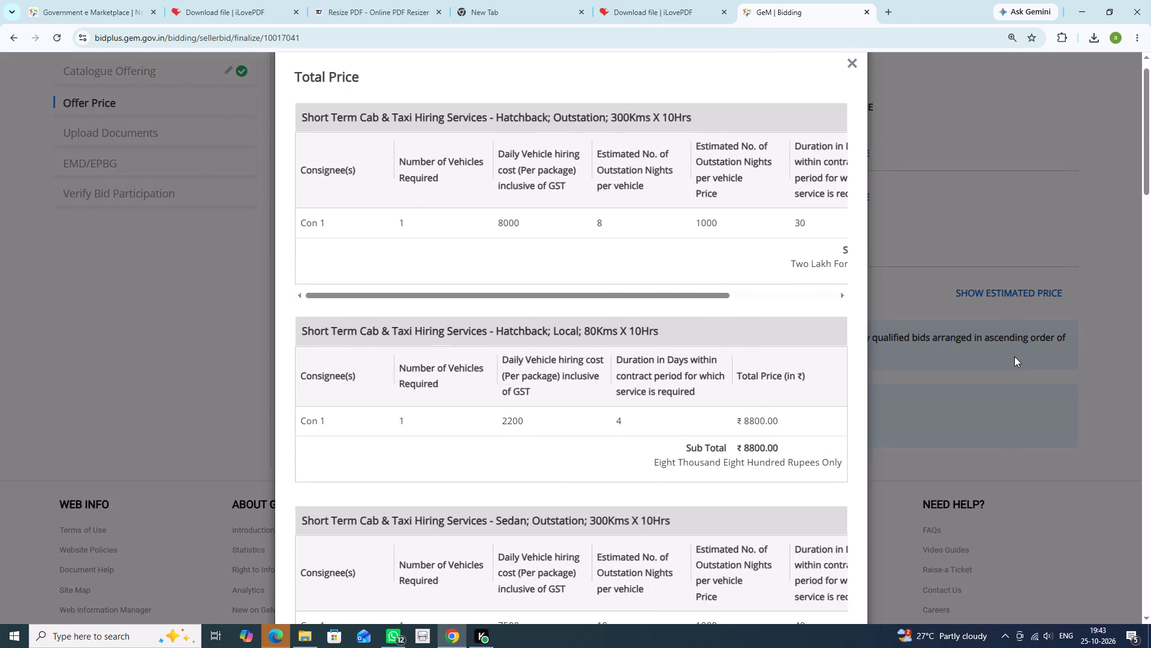
pyautogui.scroll(-20, 1014, 360)
pyautogui.scroll(-12, 1014, 360)
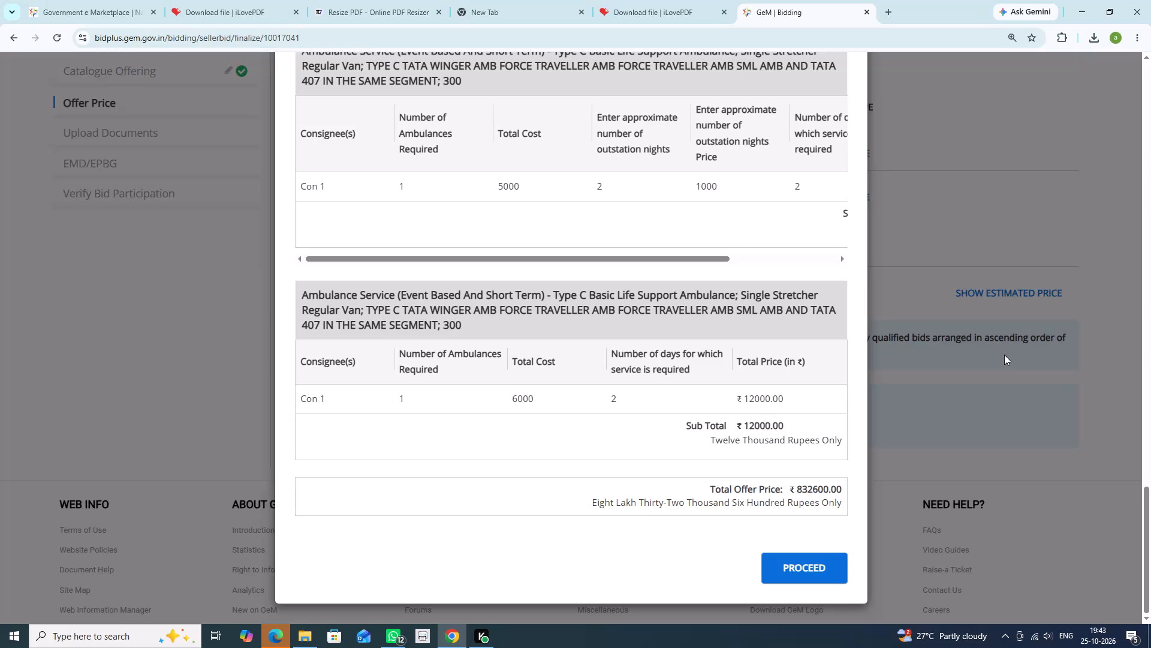
pyautogui.click(806, 564)
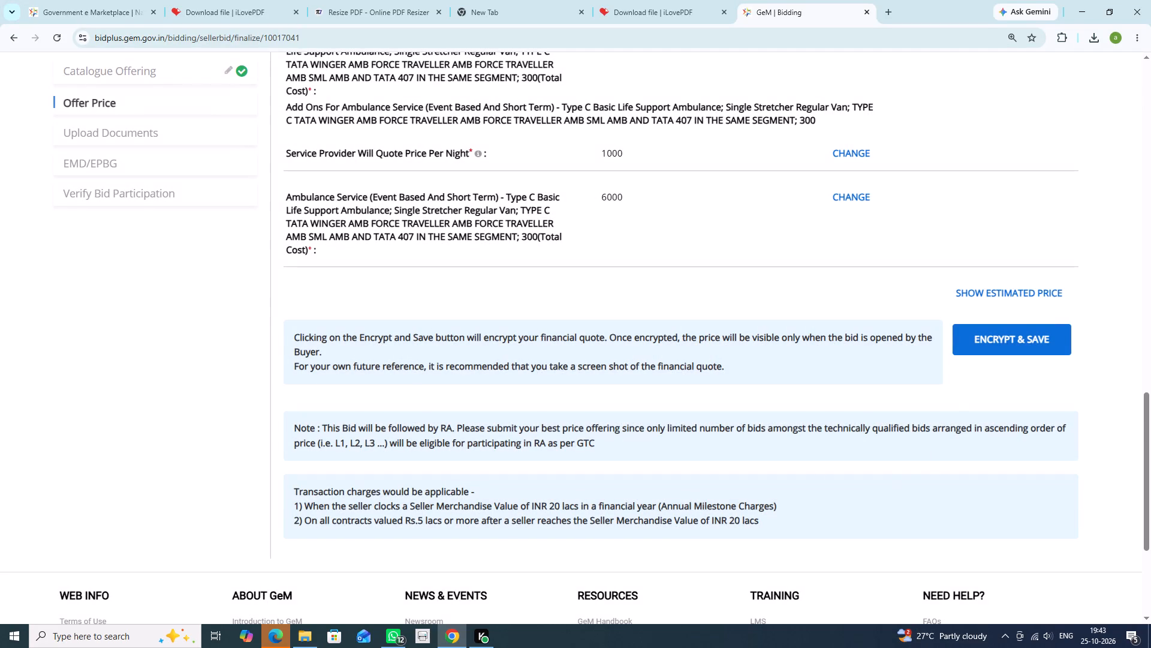
# Encrypt and save the offer price, accepting that it can no longer be viewed or edited.
pyautogui.click(1008, 320)
pyautogui.click(1005, 335)
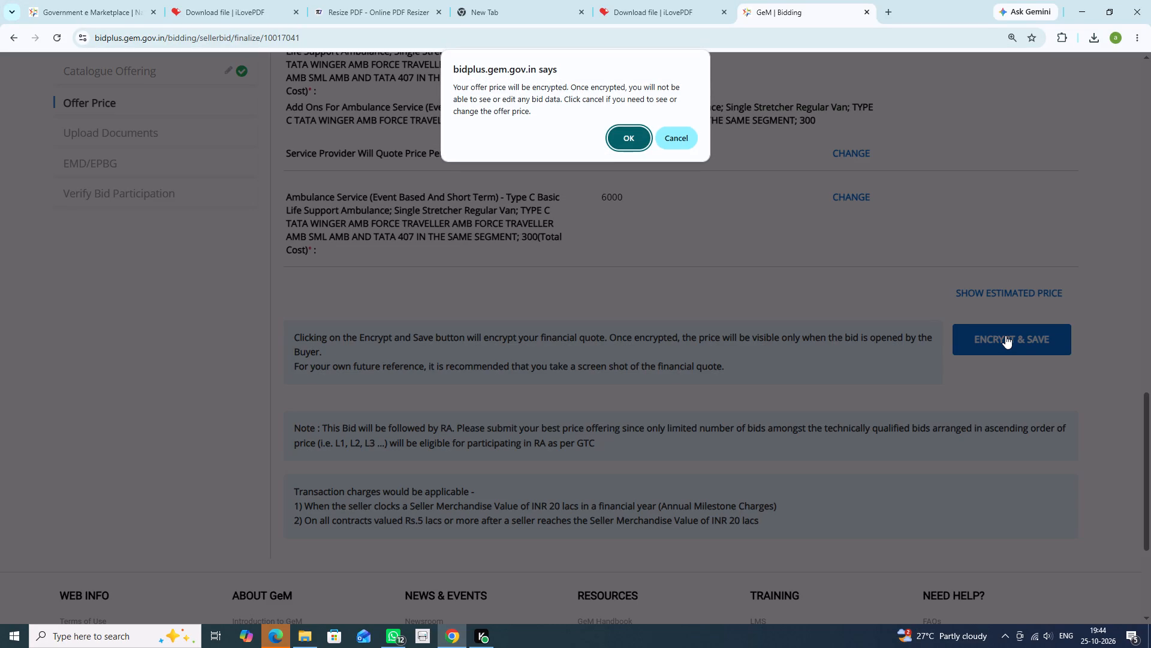
pyautogui.click(631, 136)
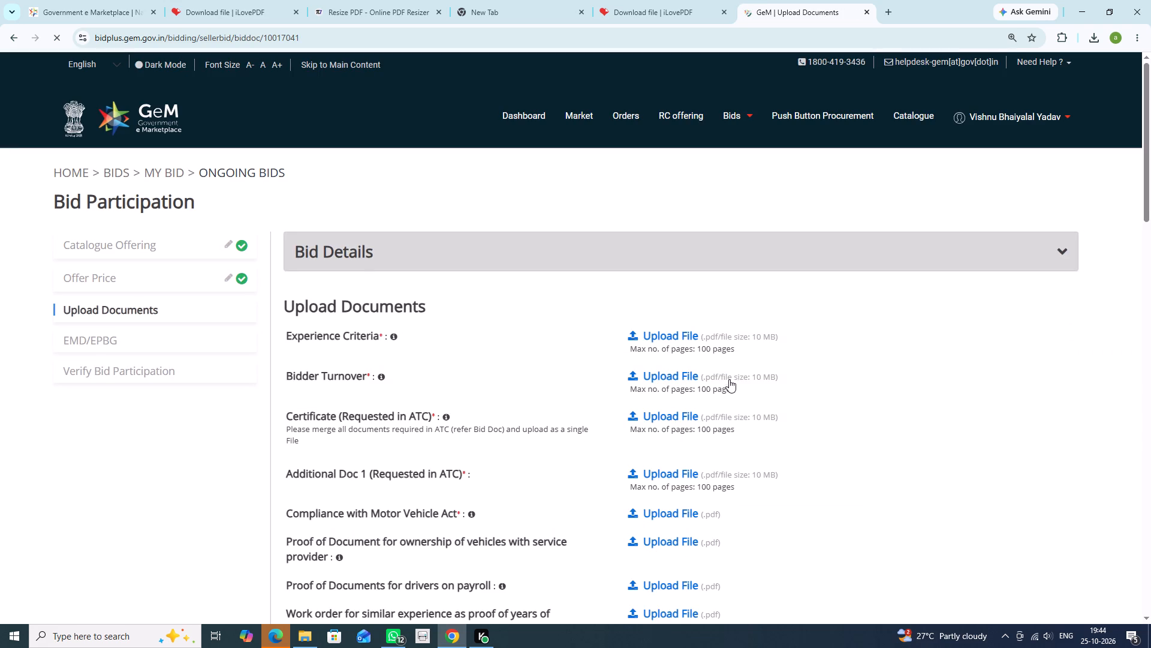
# Switch to File Explorer, look through the VISHNU DOCS folder on drive D: for the required documents, and return to the bid page.
pyautogui.click(310, 637)
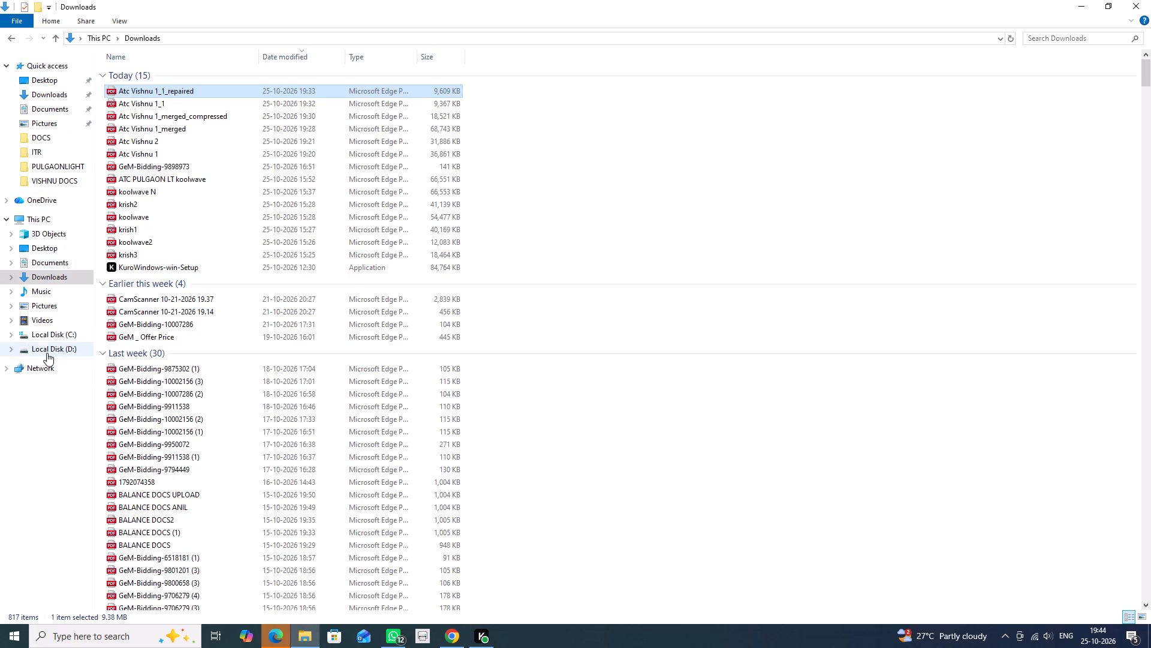
pyautogui.click(47, 353)
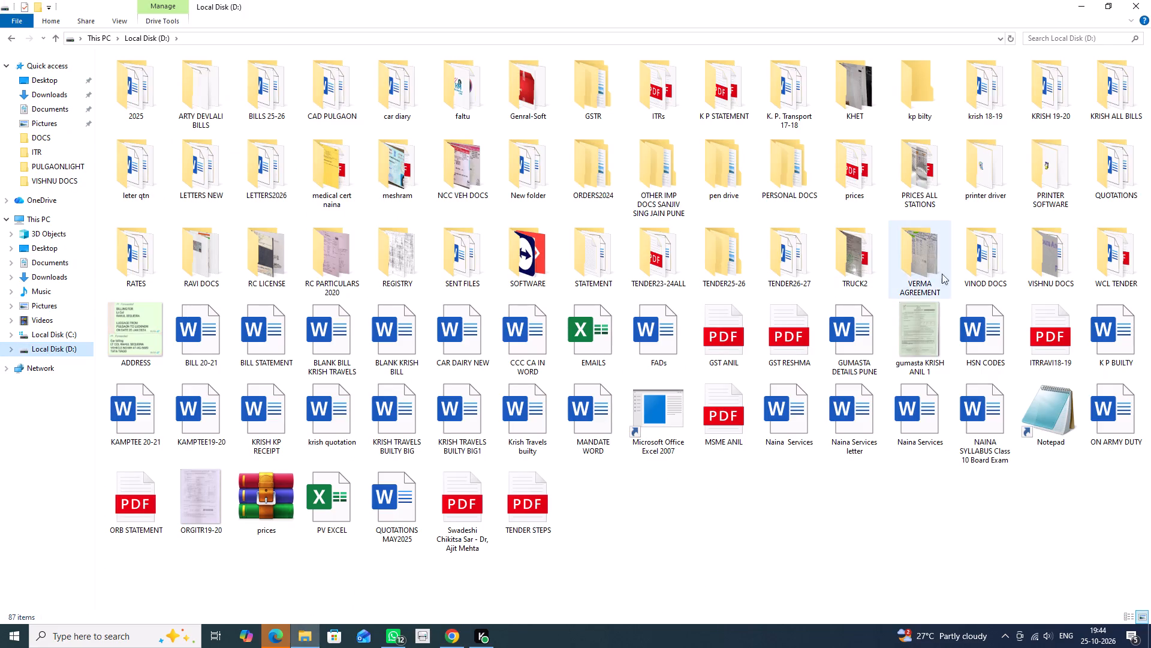
pyautogui.doubleClick(1047, 269)
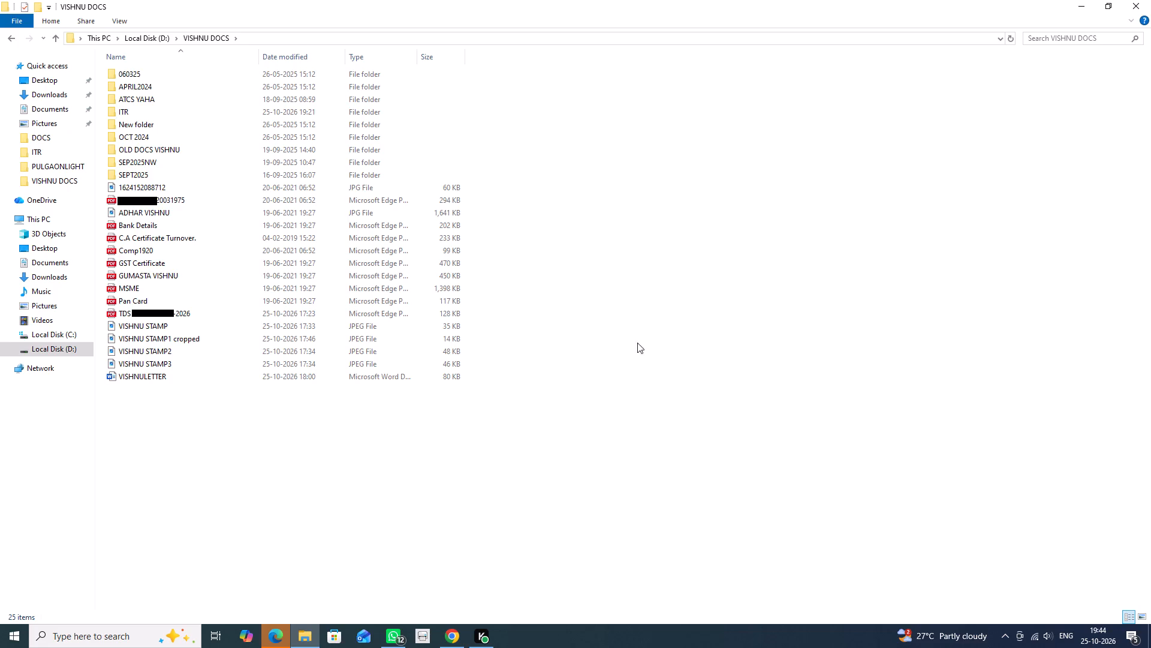
pyautogui.click(454, 635)
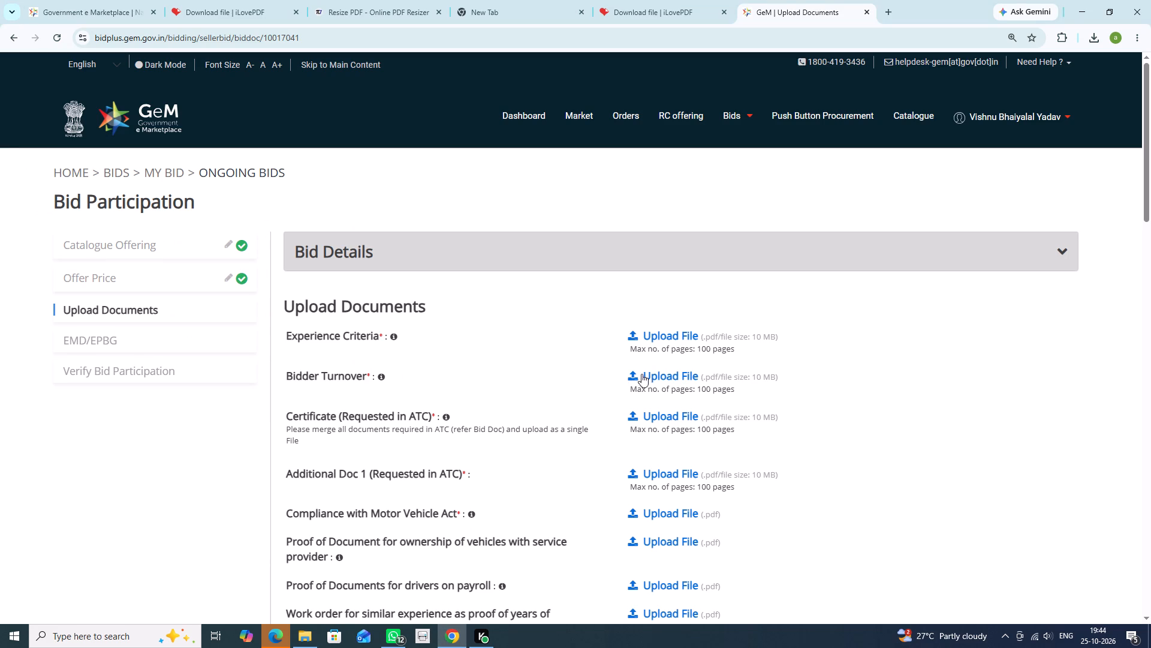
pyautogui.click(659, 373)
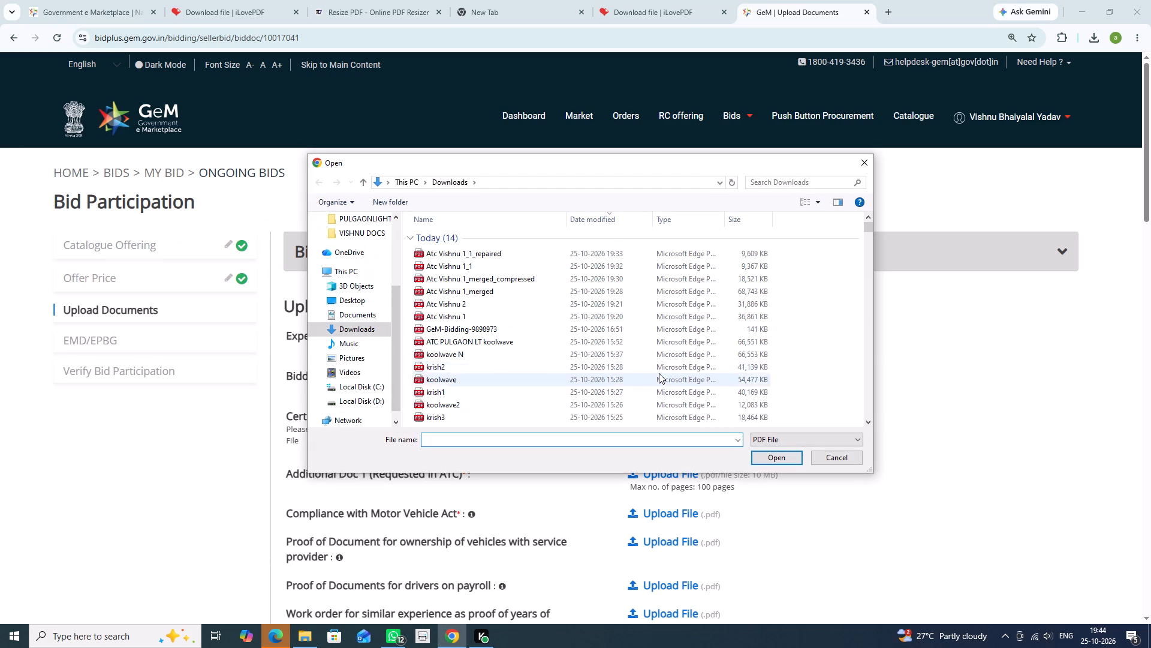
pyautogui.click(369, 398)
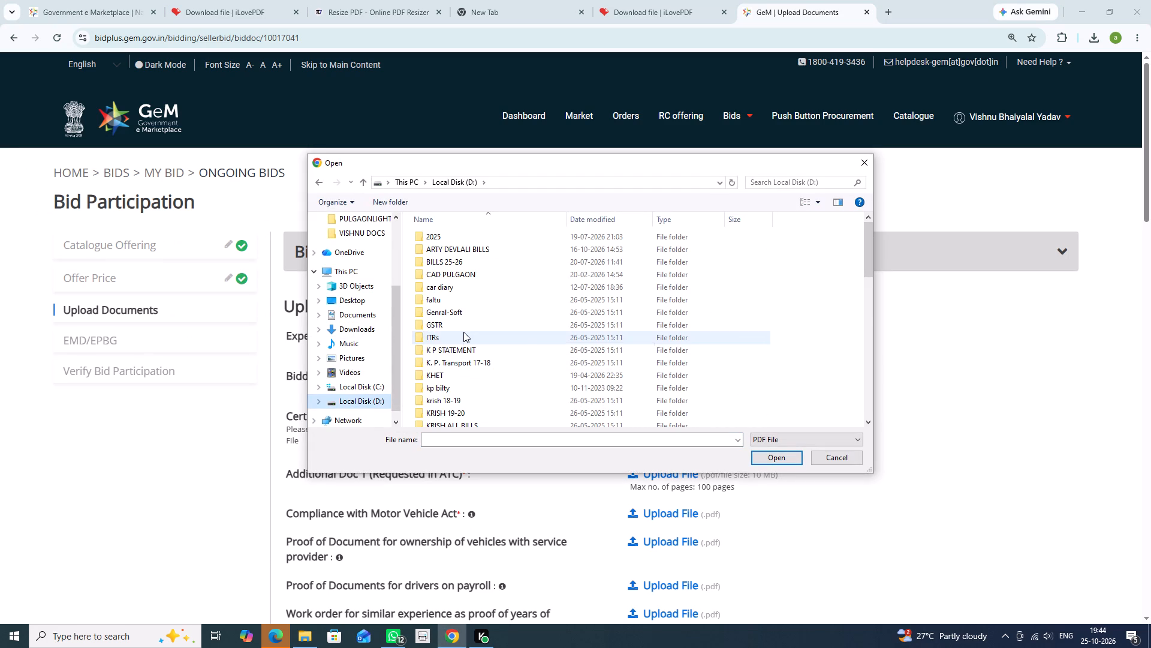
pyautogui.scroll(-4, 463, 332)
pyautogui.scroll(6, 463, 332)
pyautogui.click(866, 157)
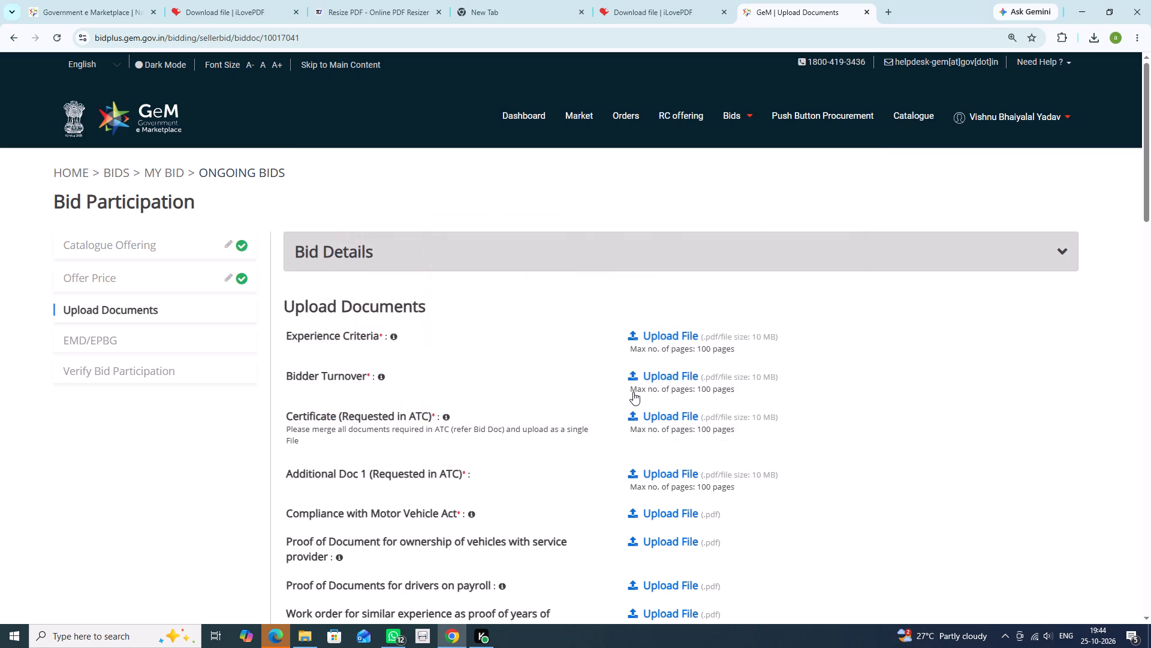
# Upload the PDF "Atc Vishnu 1_1_repaired" from Downloads as the Certificate (Requested in ATC).
pyautogui.click(665, 416)
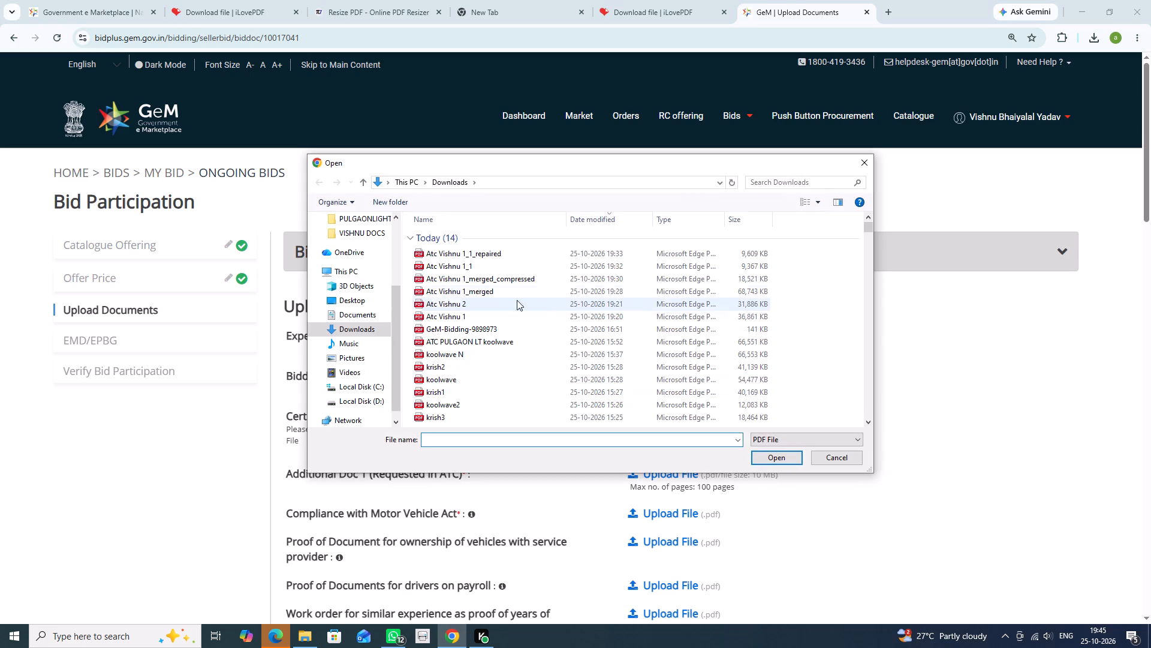
pyautogui.click(496, 257)
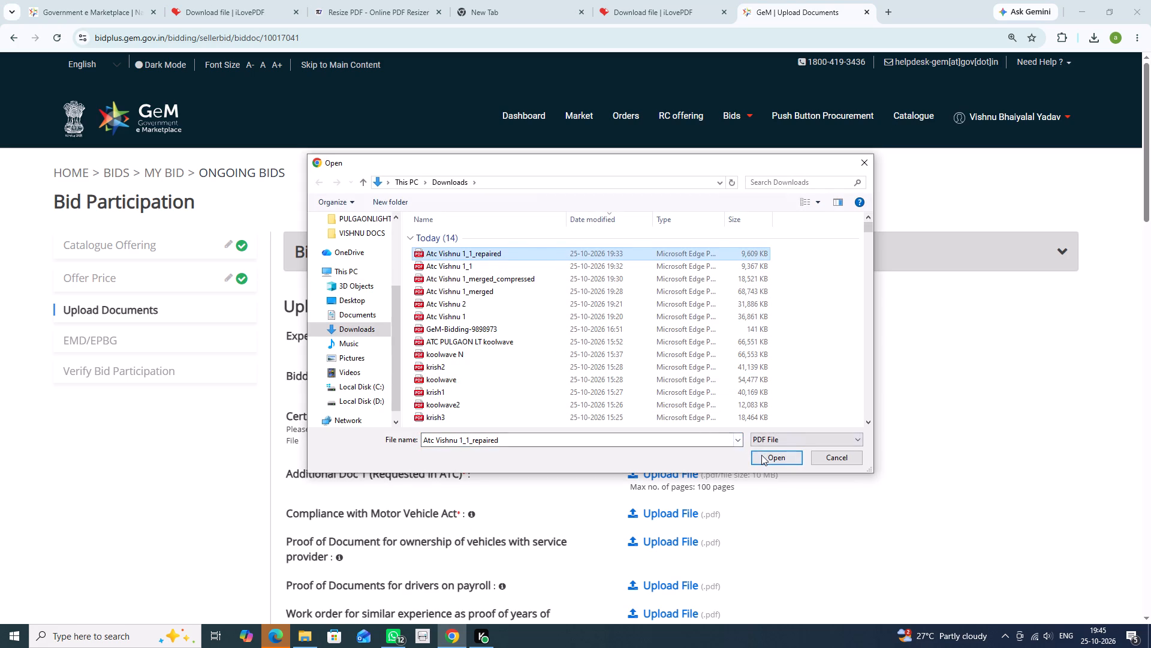
pyautogui.click(761, 455)
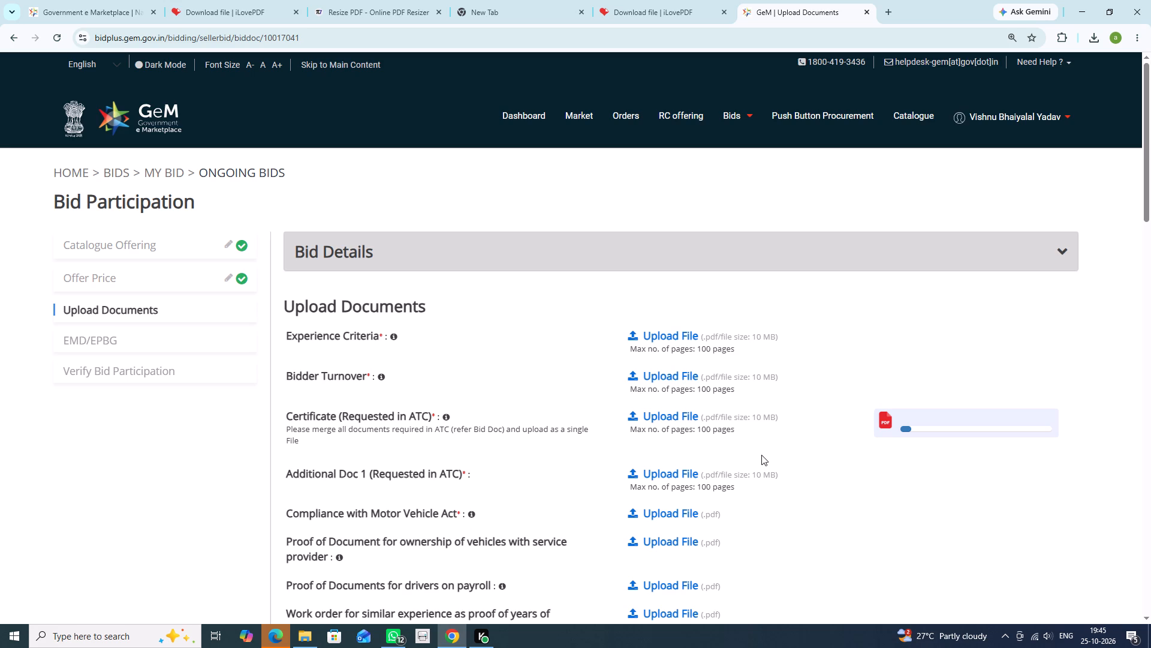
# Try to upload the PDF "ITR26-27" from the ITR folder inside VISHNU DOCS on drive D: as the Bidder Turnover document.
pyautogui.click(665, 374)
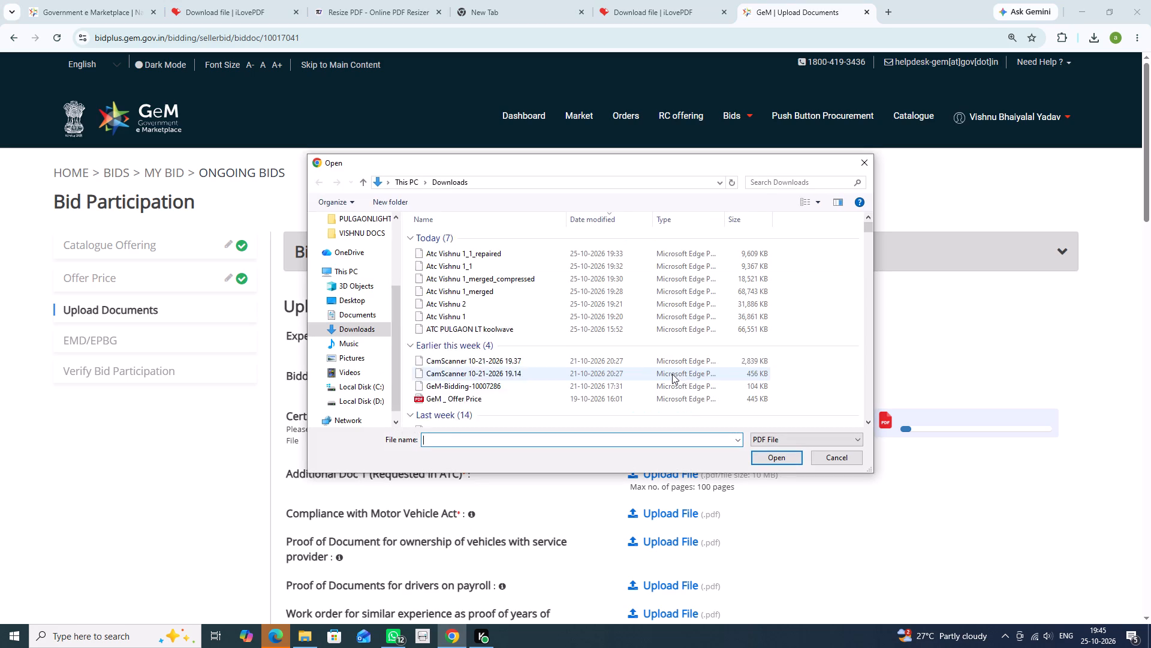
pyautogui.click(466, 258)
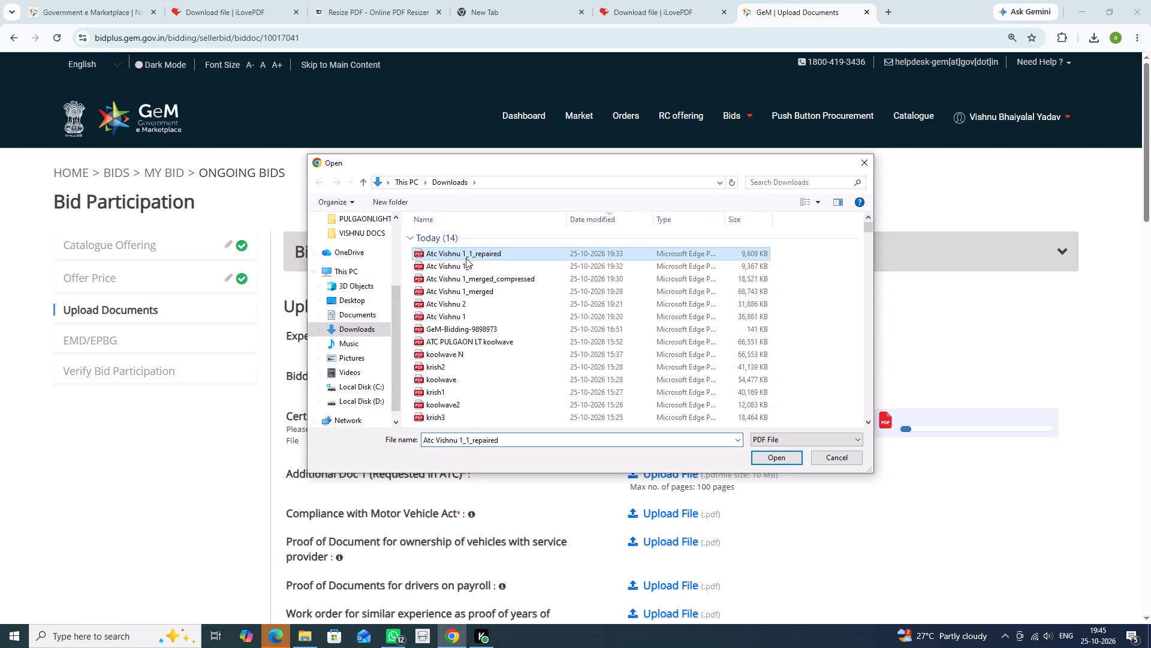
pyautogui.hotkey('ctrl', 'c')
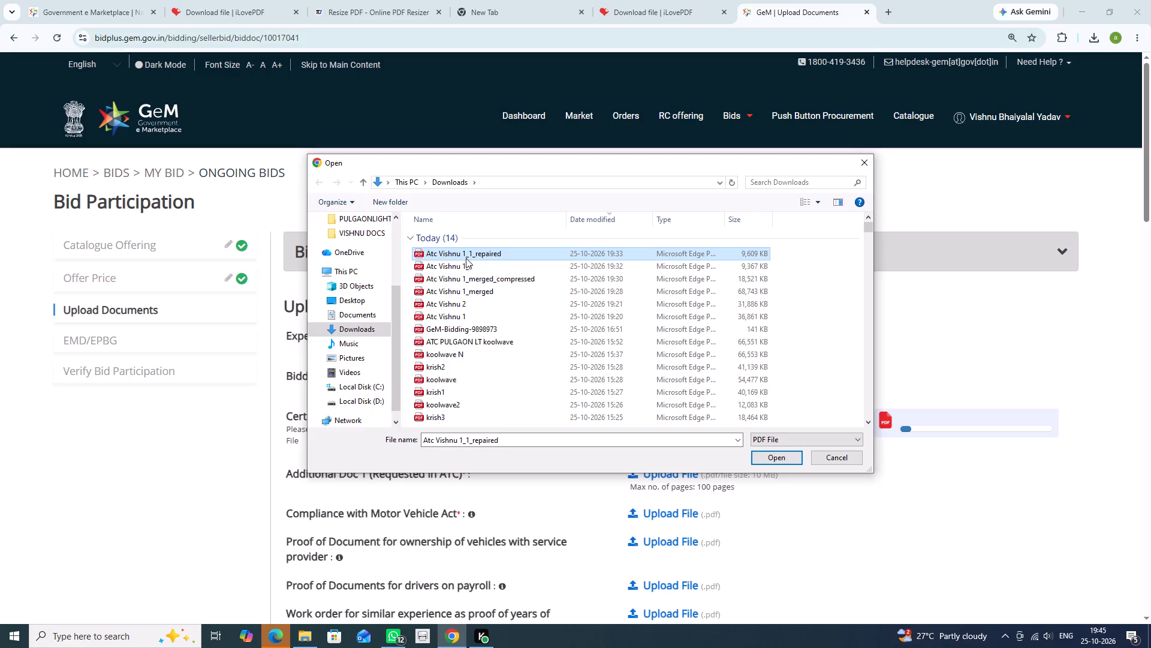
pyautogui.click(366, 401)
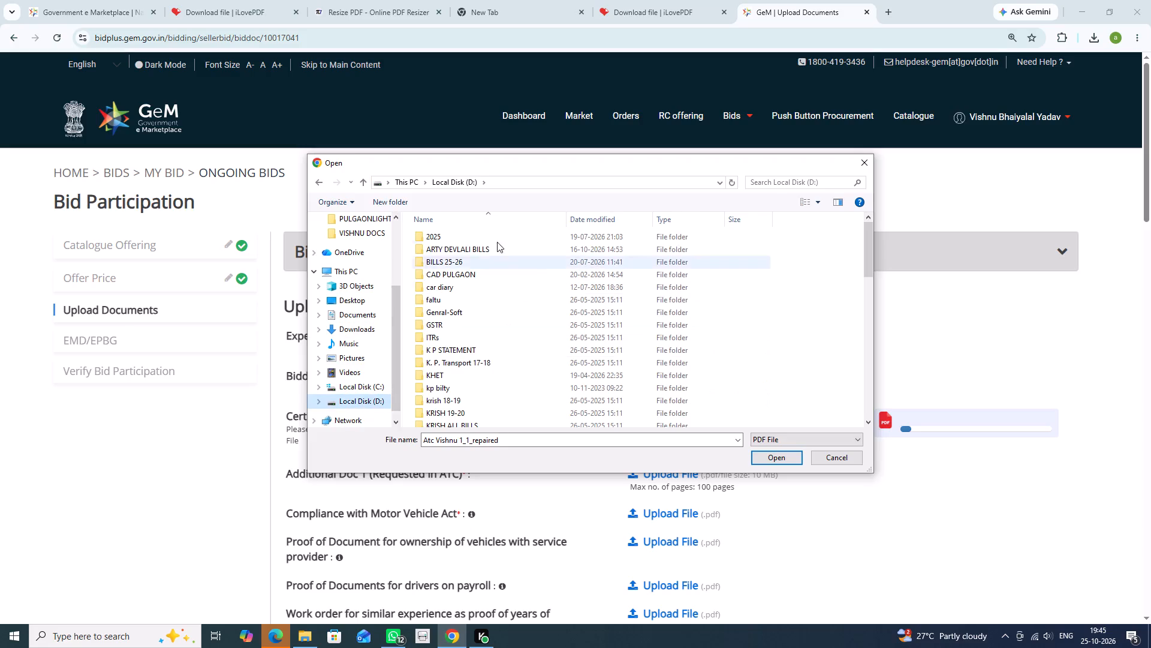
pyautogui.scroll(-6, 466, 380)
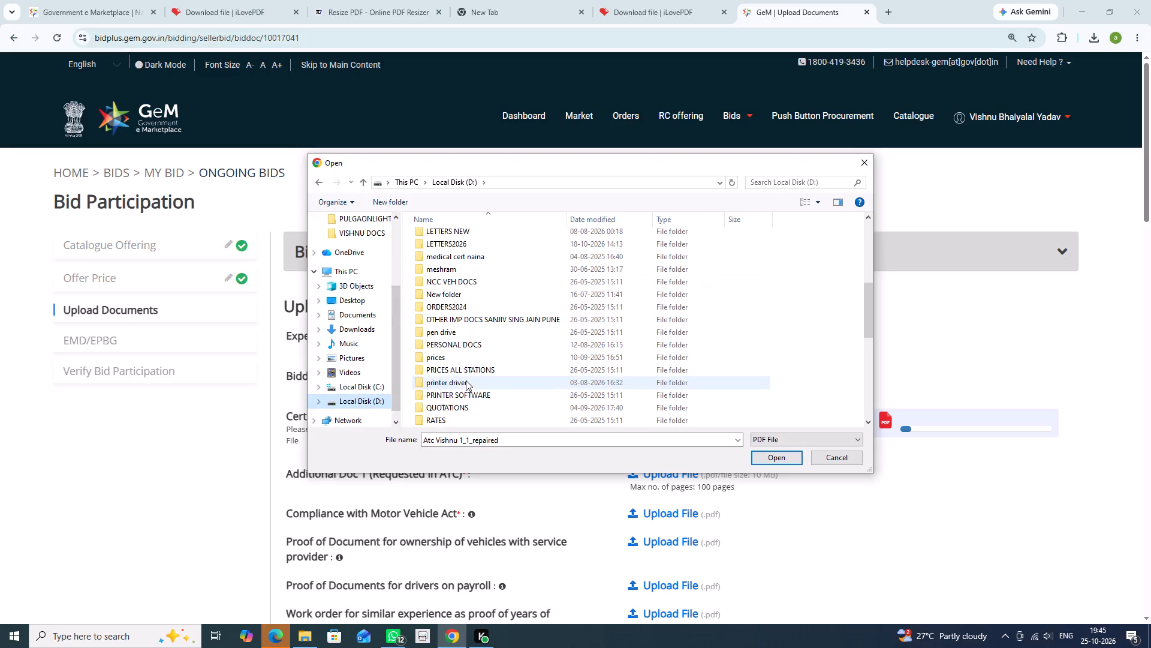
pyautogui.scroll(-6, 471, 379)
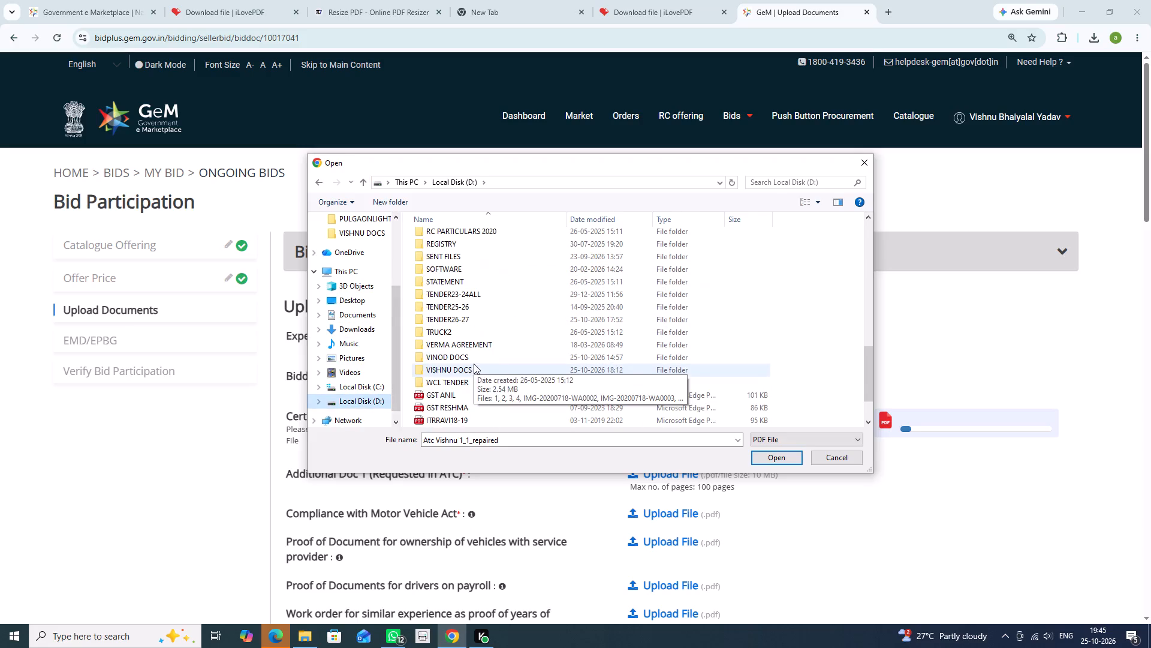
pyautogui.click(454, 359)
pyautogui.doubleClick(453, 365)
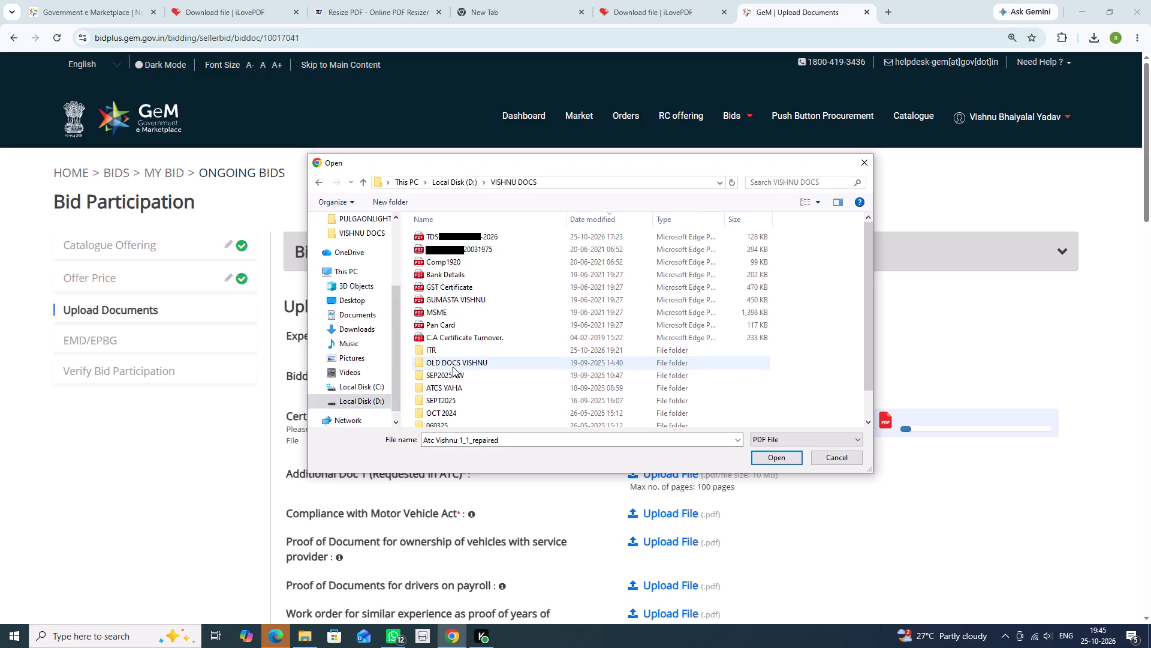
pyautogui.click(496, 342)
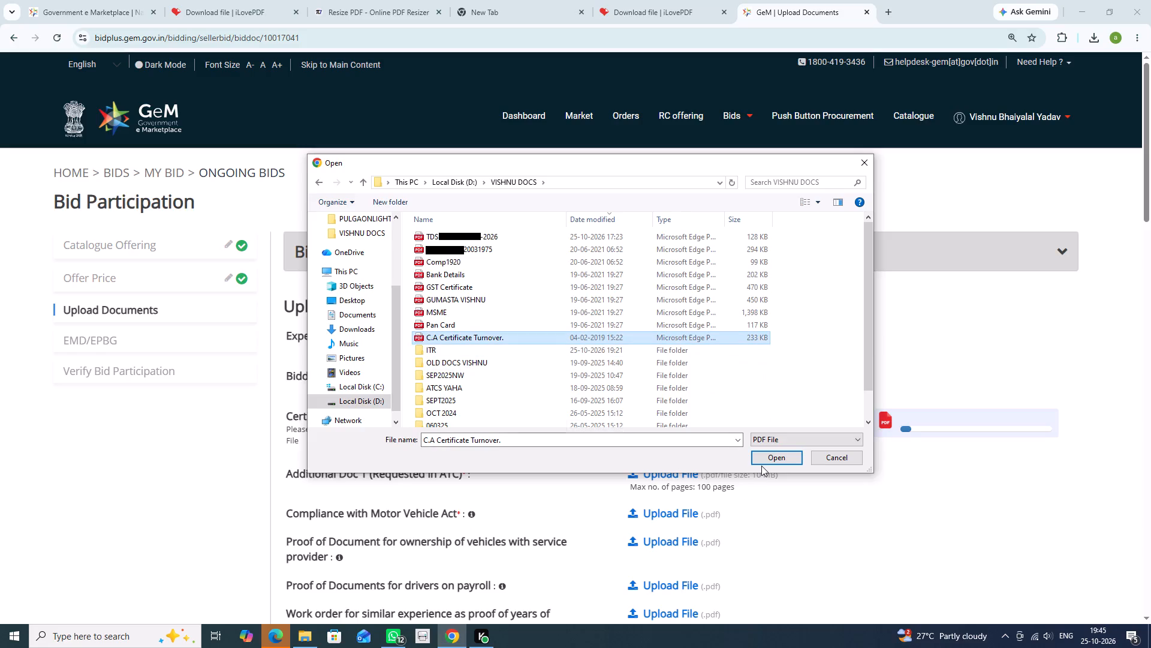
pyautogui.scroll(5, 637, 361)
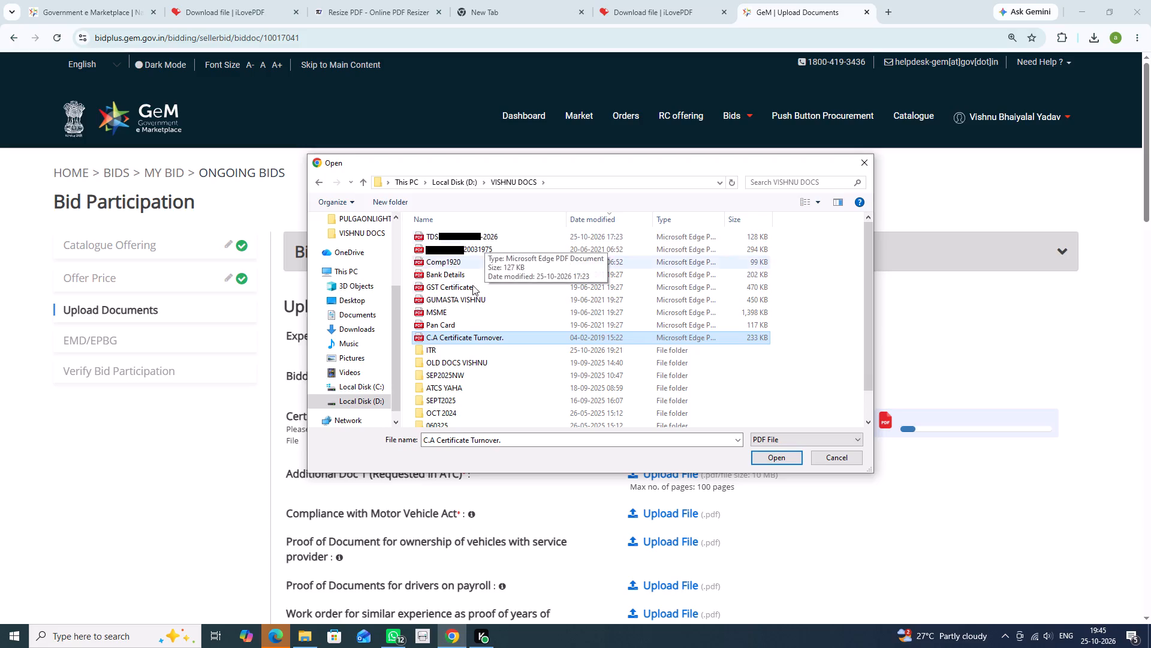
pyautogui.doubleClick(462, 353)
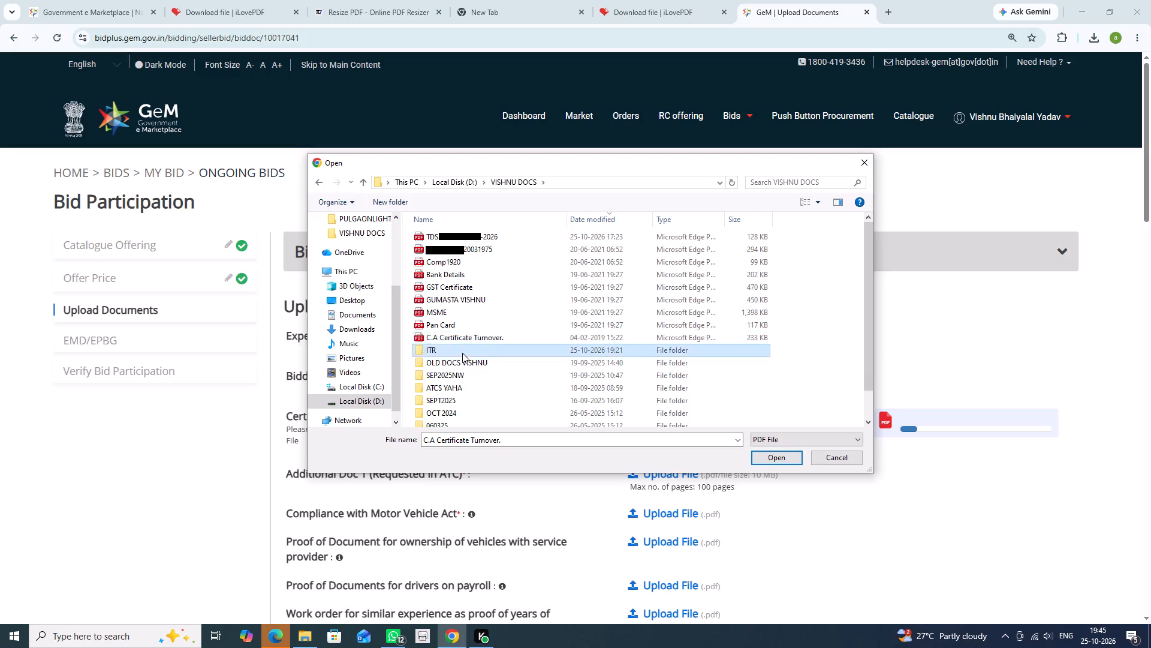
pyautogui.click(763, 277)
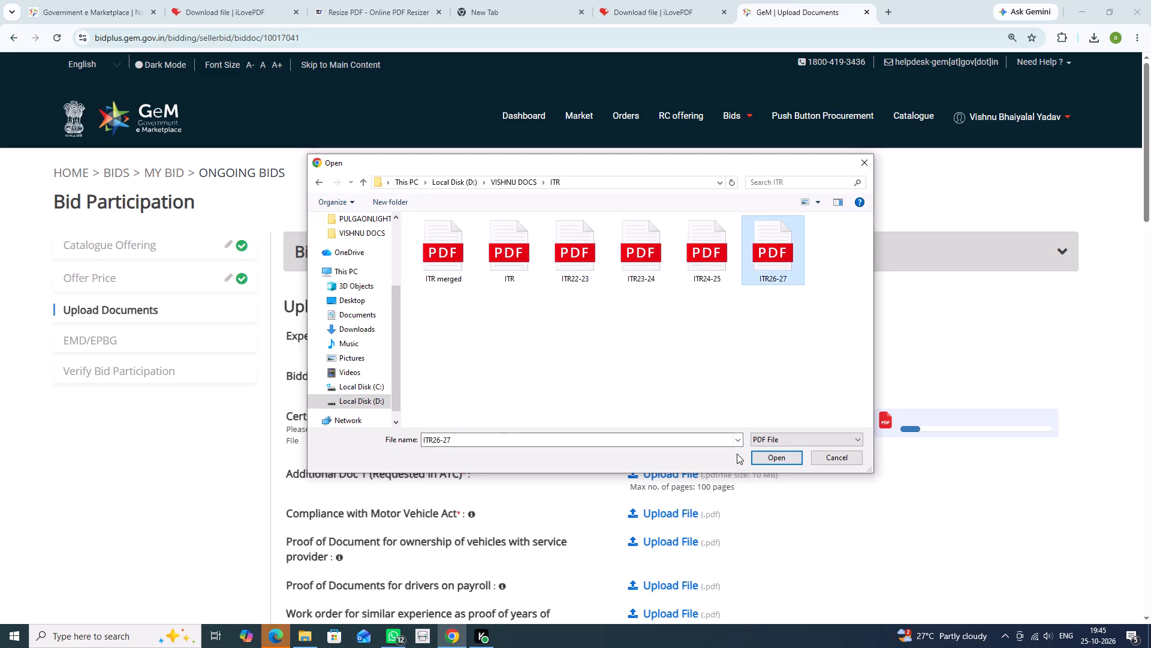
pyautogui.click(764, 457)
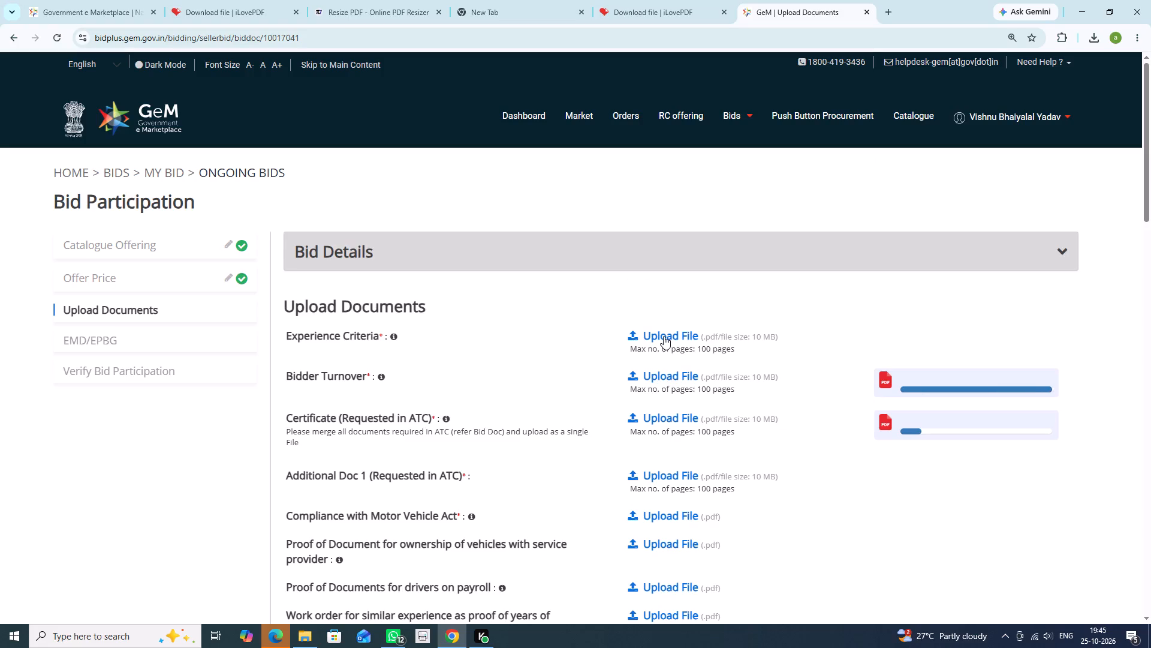
# Upload the PDF "Experince Certificate Umrer OCM" from the OLD DOCS VISHNU folder inside VISHNU DOCS as Additional Doc 1 (Requested in ATC).
pyautogui.scroll(-2, 723, 464)
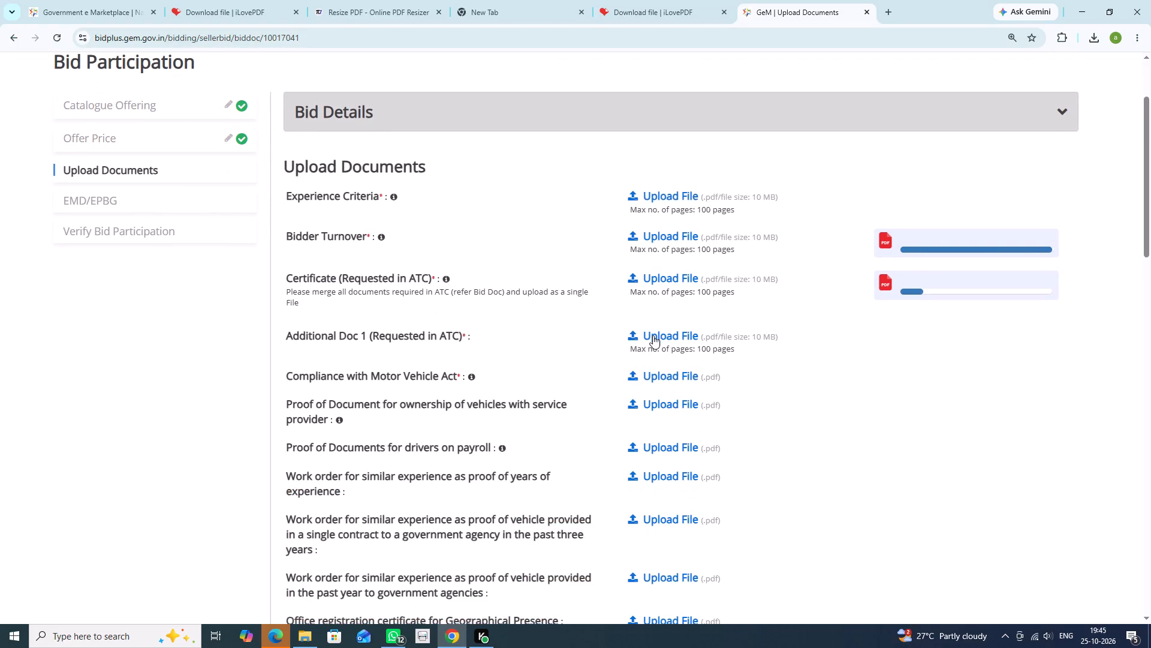
pyautogui.click(655, 335)
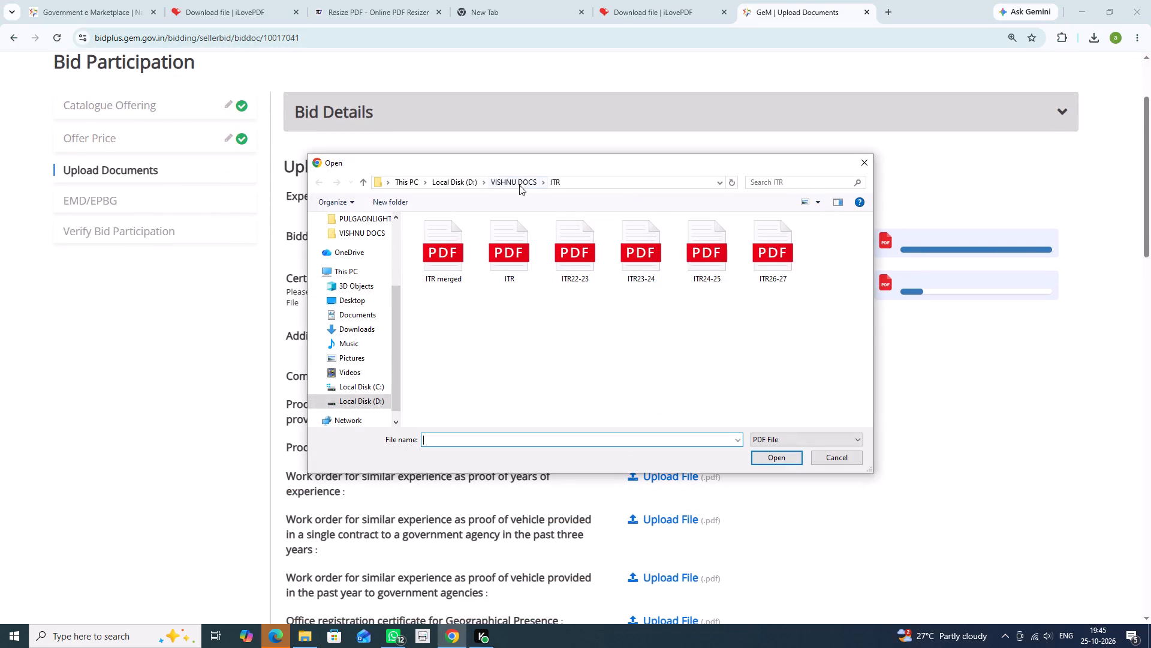
pyautogui.click(519, 185)
pyautogui.click(473, 298)
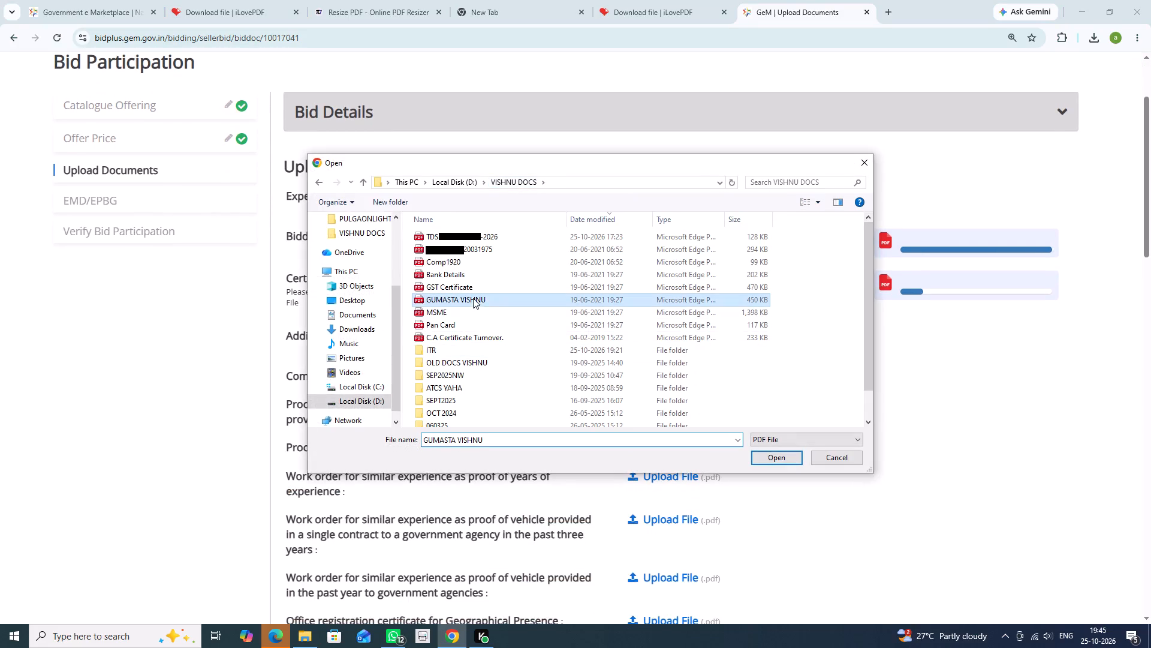
pyautogui.click(456, 328)
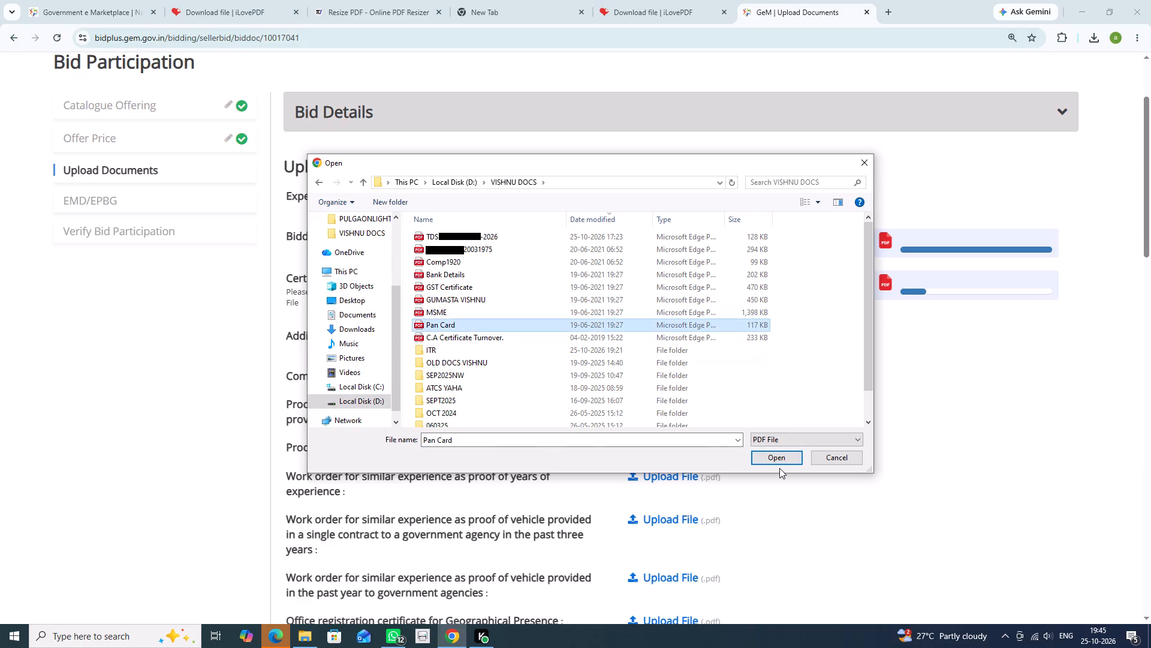
pyautogui.doubleClick(483, 364)
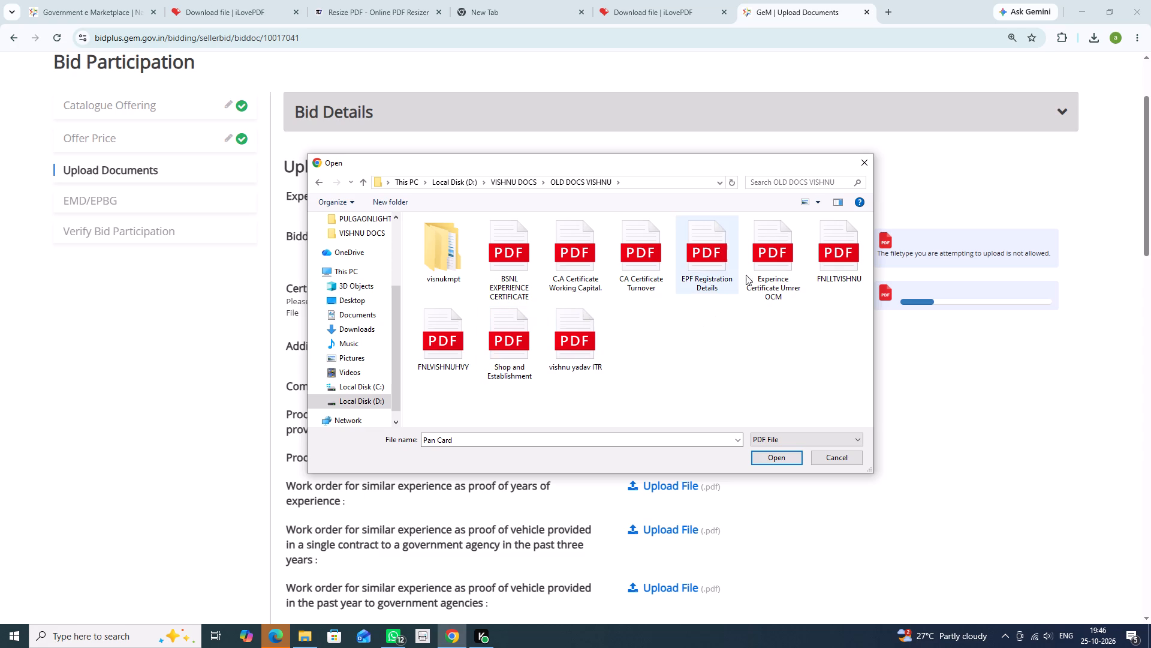
pyautogui.click(776, 266)
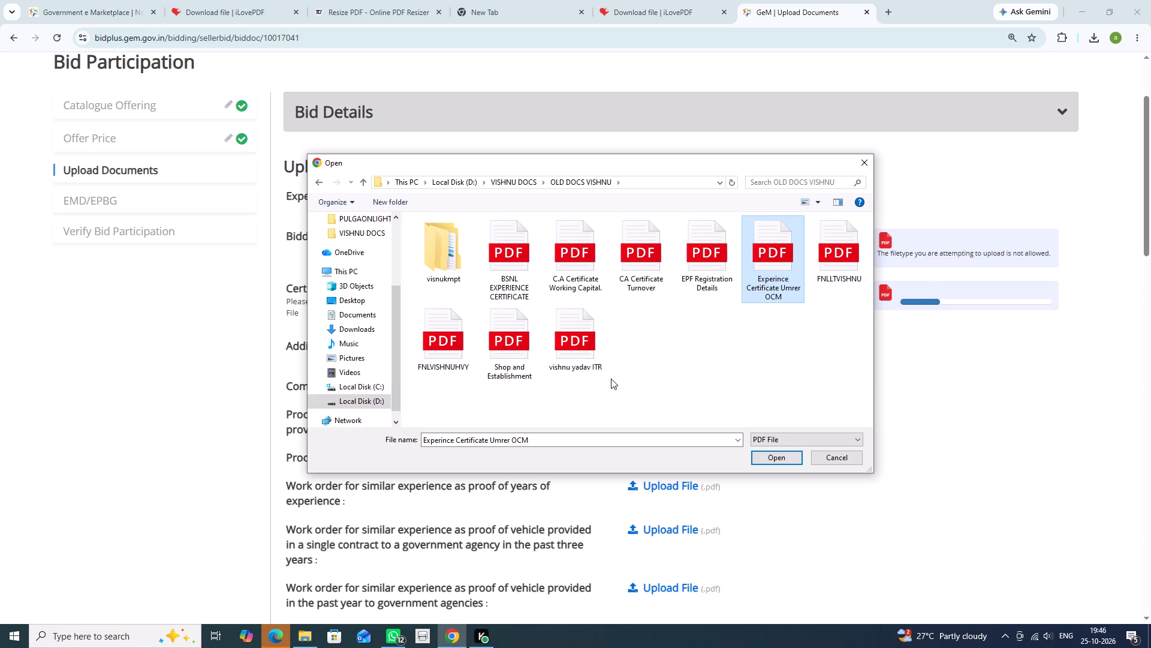
pyautogui.click(787, 455)
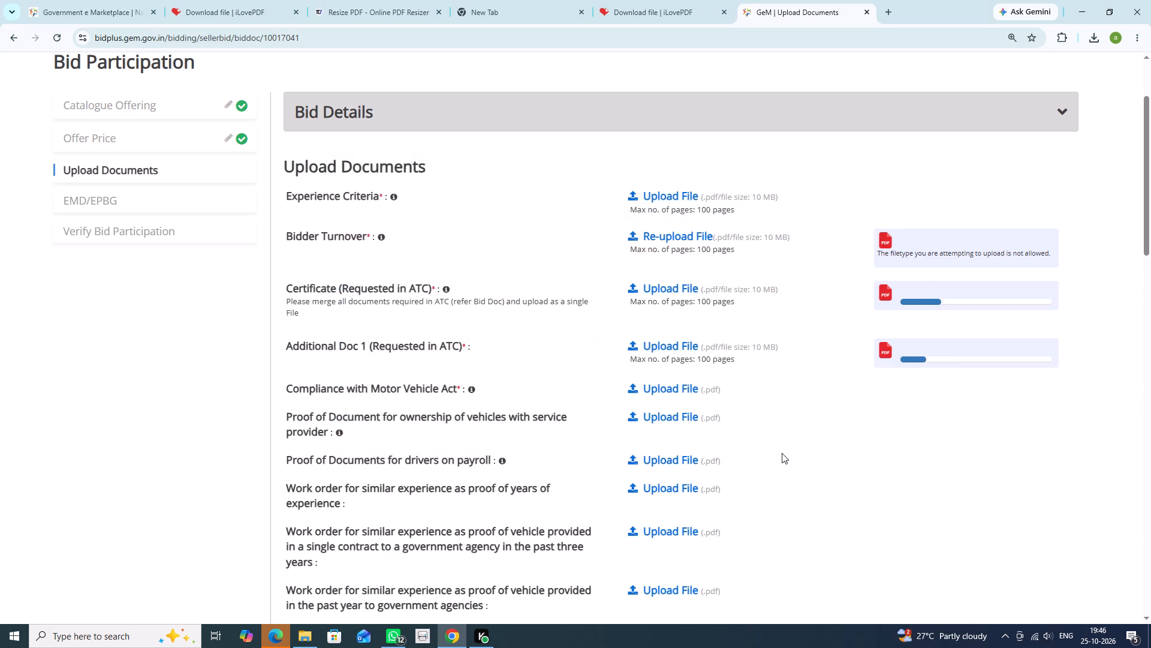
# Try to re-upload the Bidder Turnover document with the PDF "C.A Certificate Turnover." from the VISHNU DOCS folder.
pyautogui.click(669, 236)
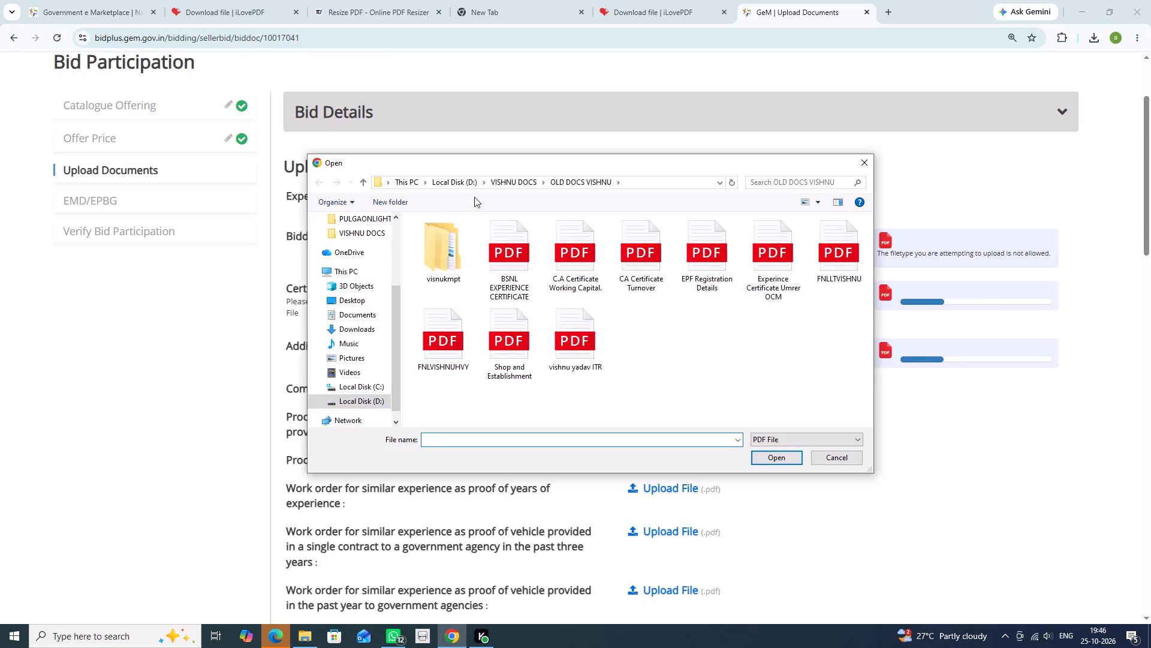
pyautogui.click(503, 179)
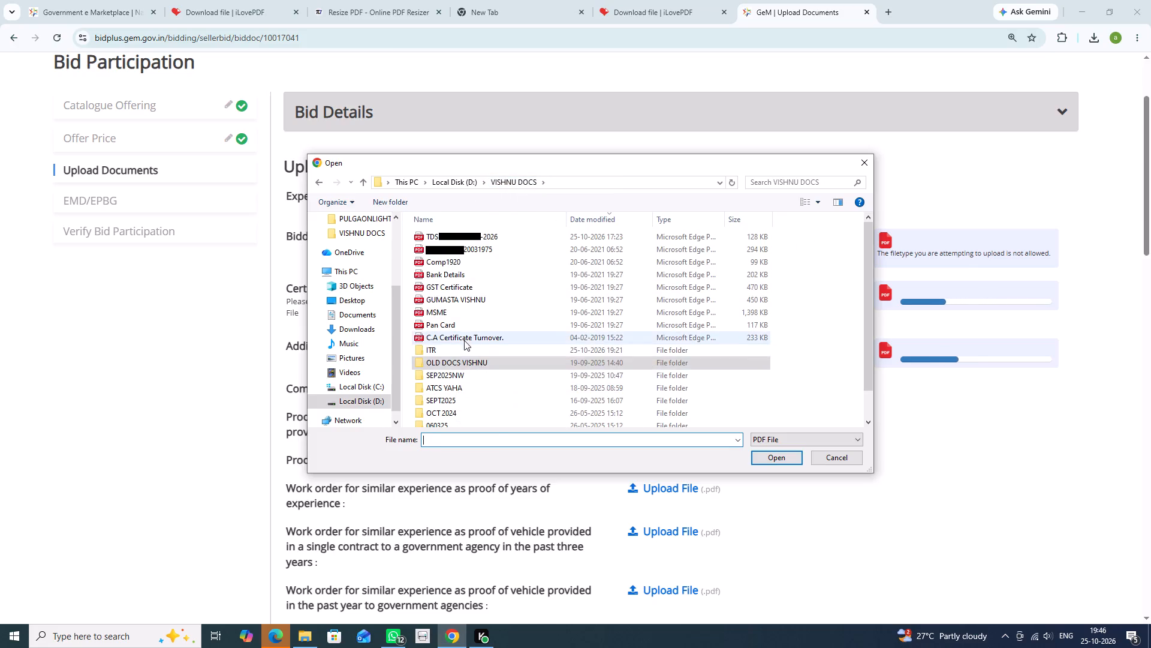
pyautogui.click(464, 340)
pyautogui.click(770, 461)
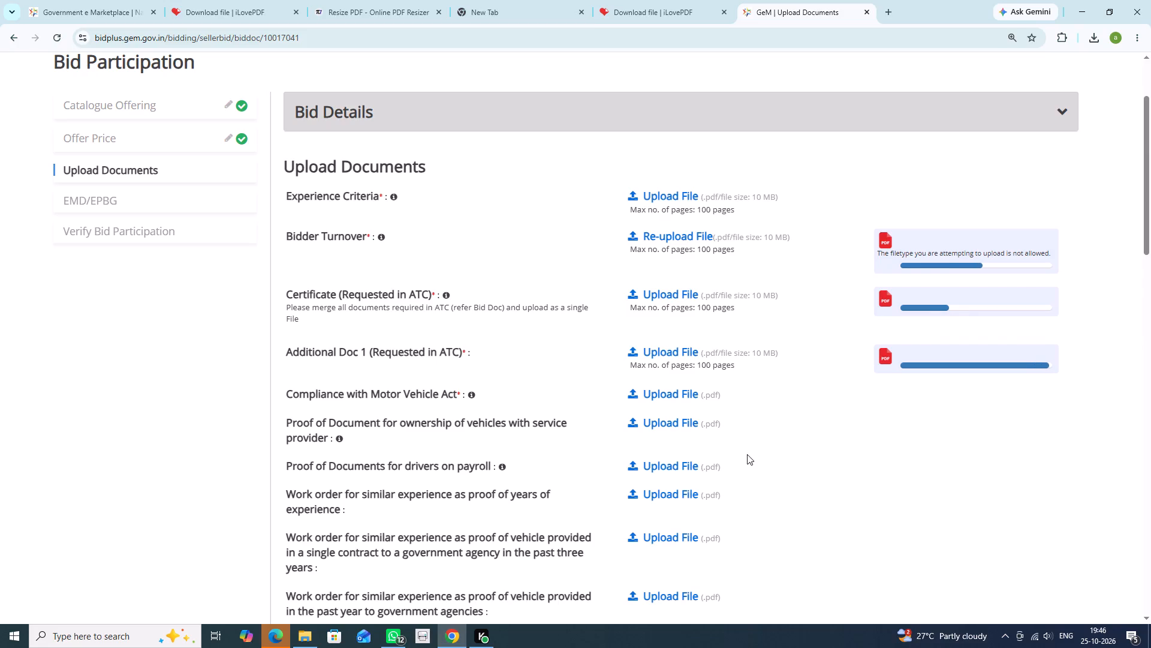
# Look through VISHNU DOCS and its SEP2025NW and ATCS YAHA subfolders for a Compliance with Motor Vehicle Act document, and close the file selection.
pyautogui.click(661, 397)
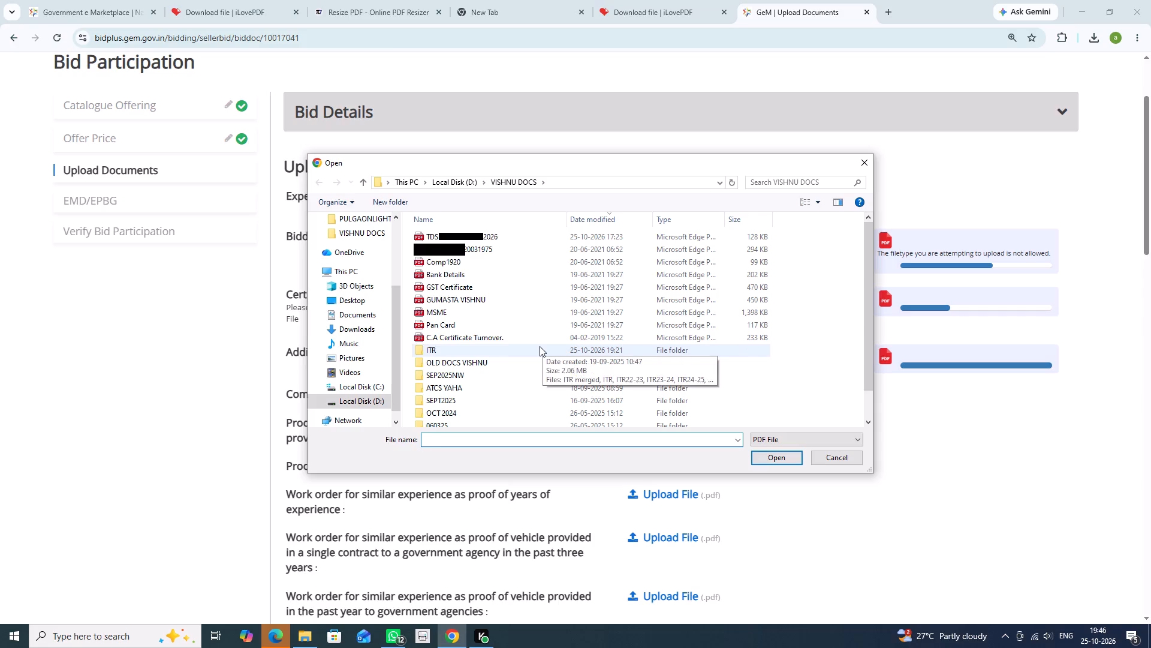
pyautogui.scroll(-2, 537, 347)
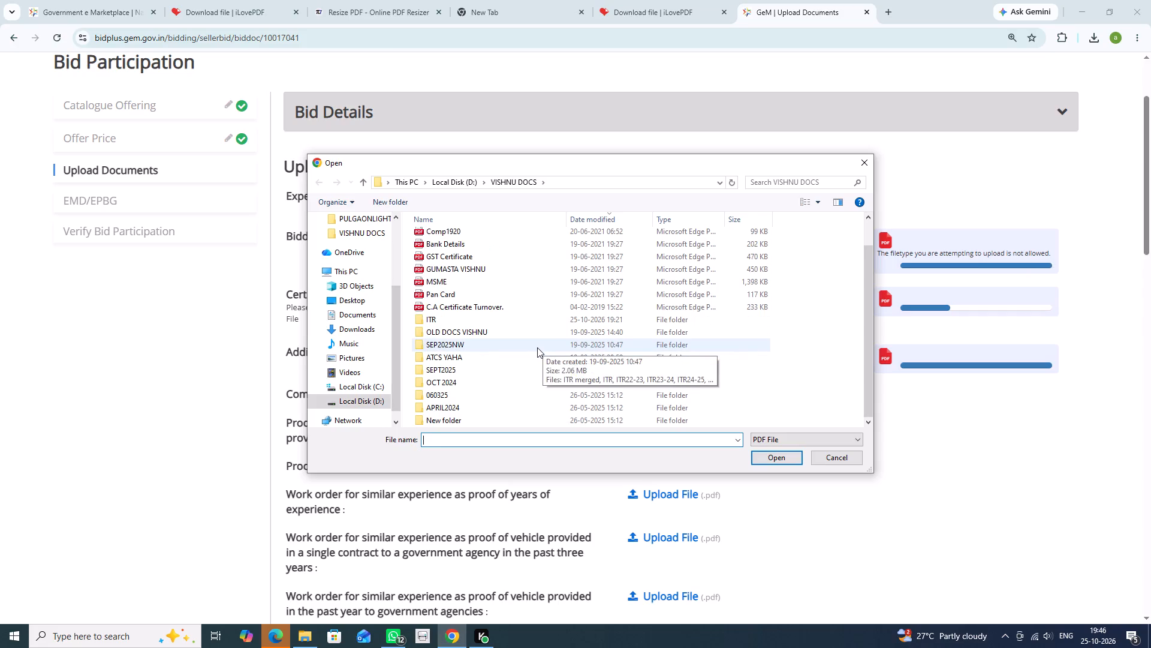
pyautogui.scroll(-4, 537, 347)
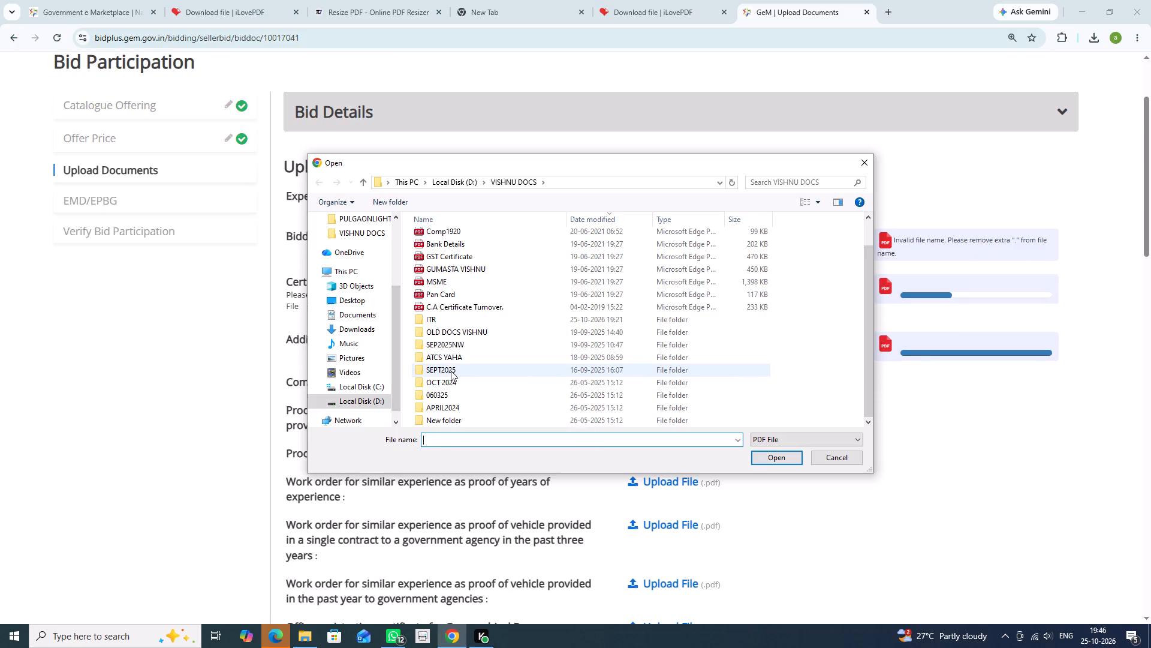
pyautogui.doubleClick(454, 350)
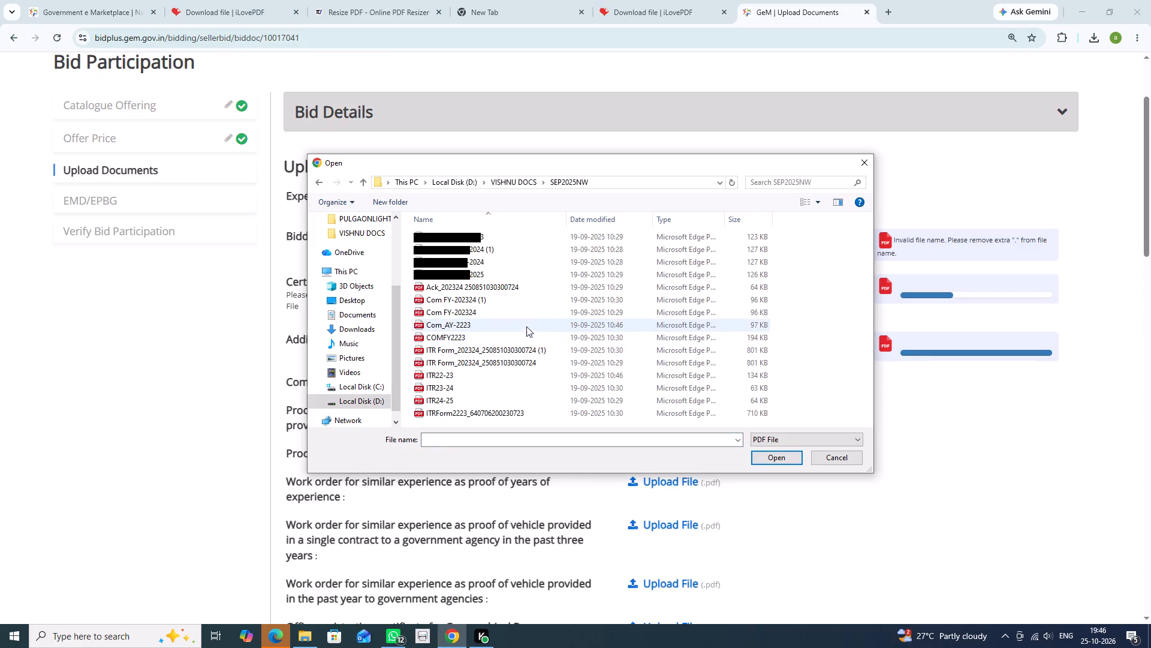
pyautogui.scroll(-2, 510, 368)
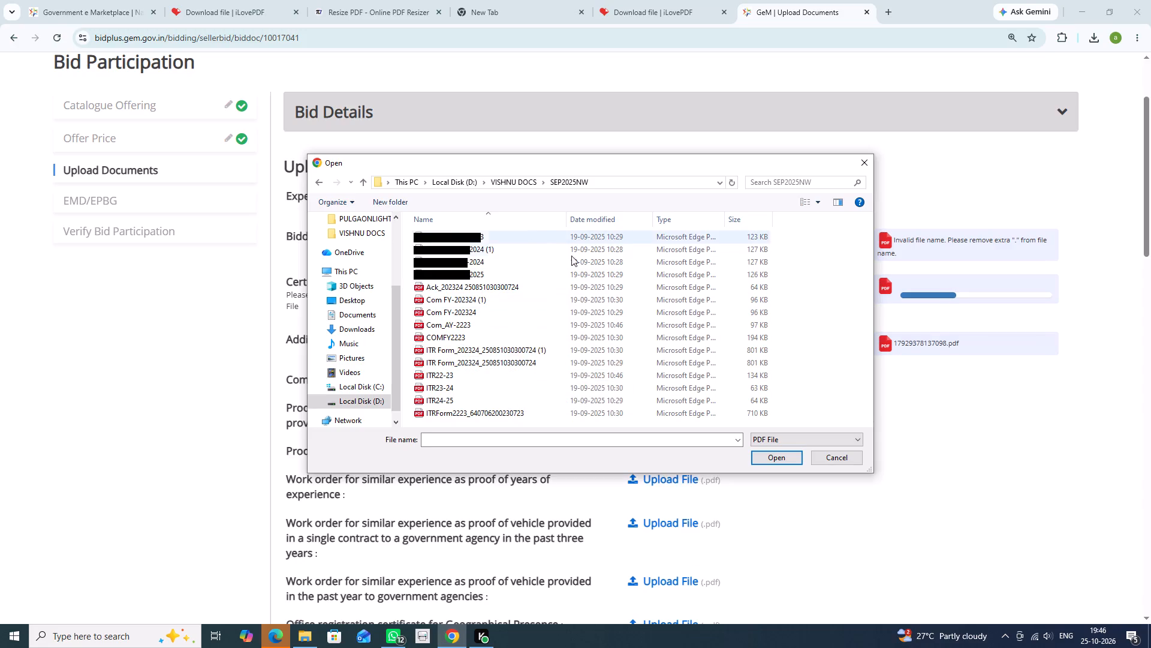
pyautogui.scroll(-6, 550, 347)
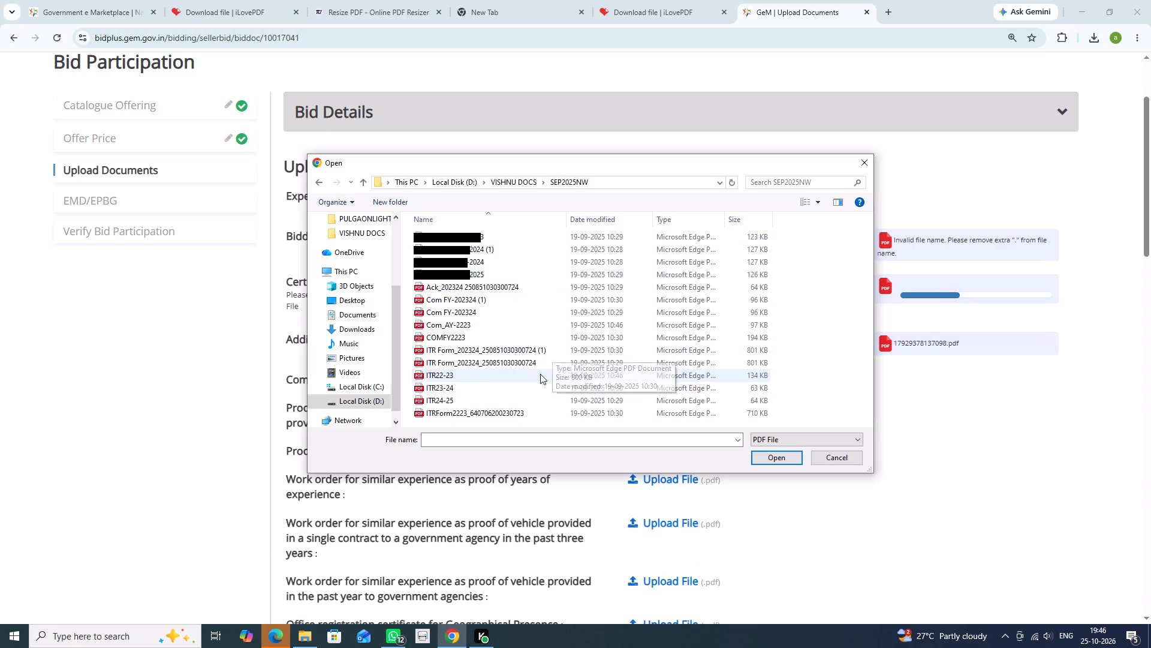
pyautogui.click(506, 176)
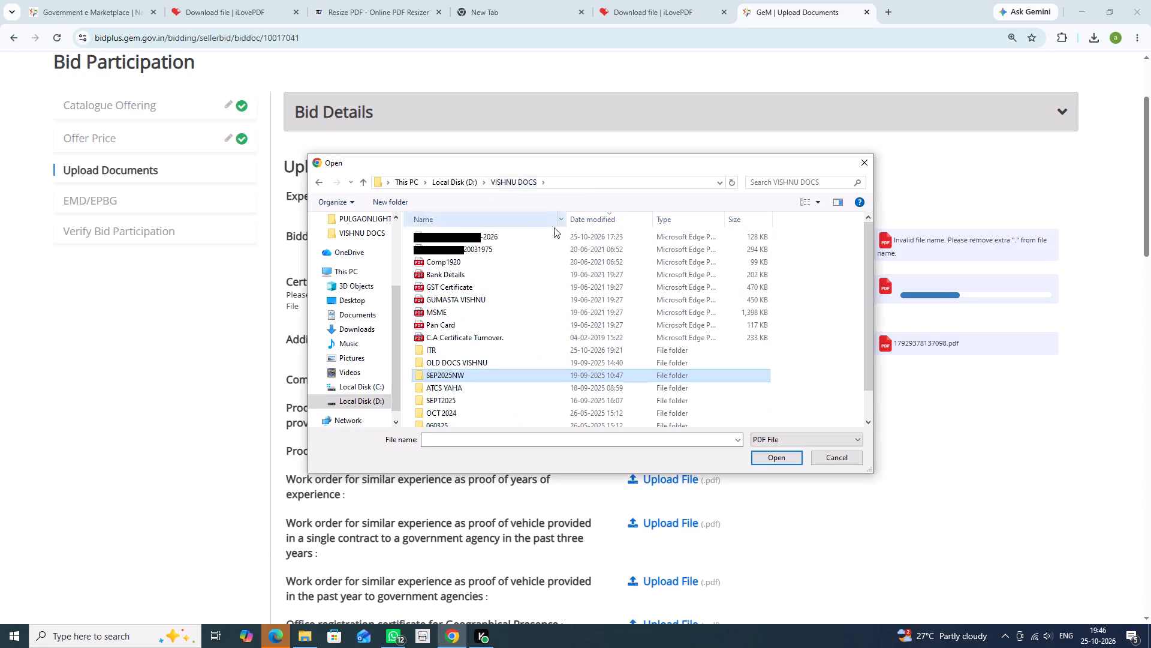
pyautogui.doubleClick(463, 388)
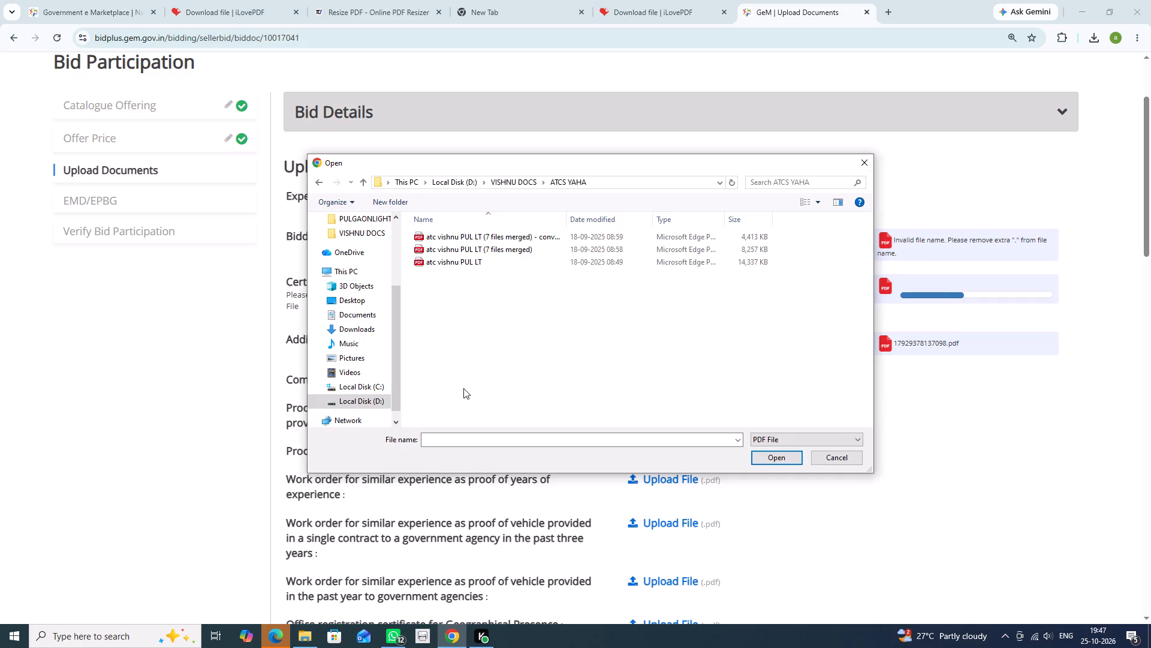
pyautogui.click(857, 162)
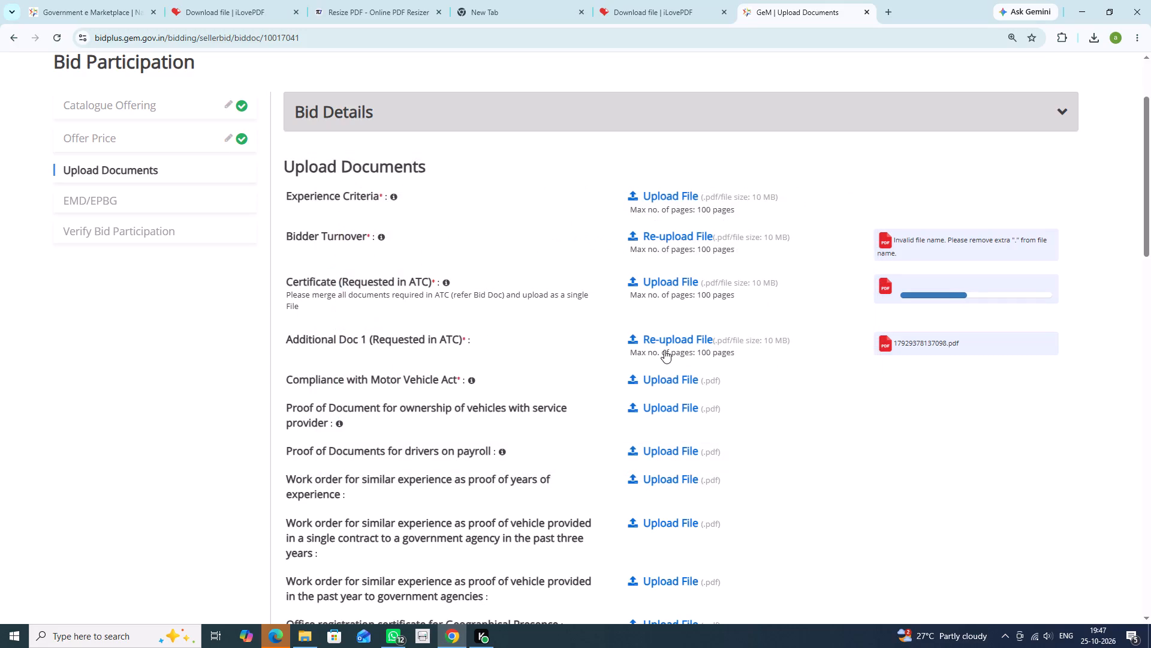
# Switch to File Explorer, rename the turnover certificate PDF in VISHNU DOCS as "C.A Certificate Turnover" without the trailing dot, and return to the bid page.
pyautogui.click(314, 644)
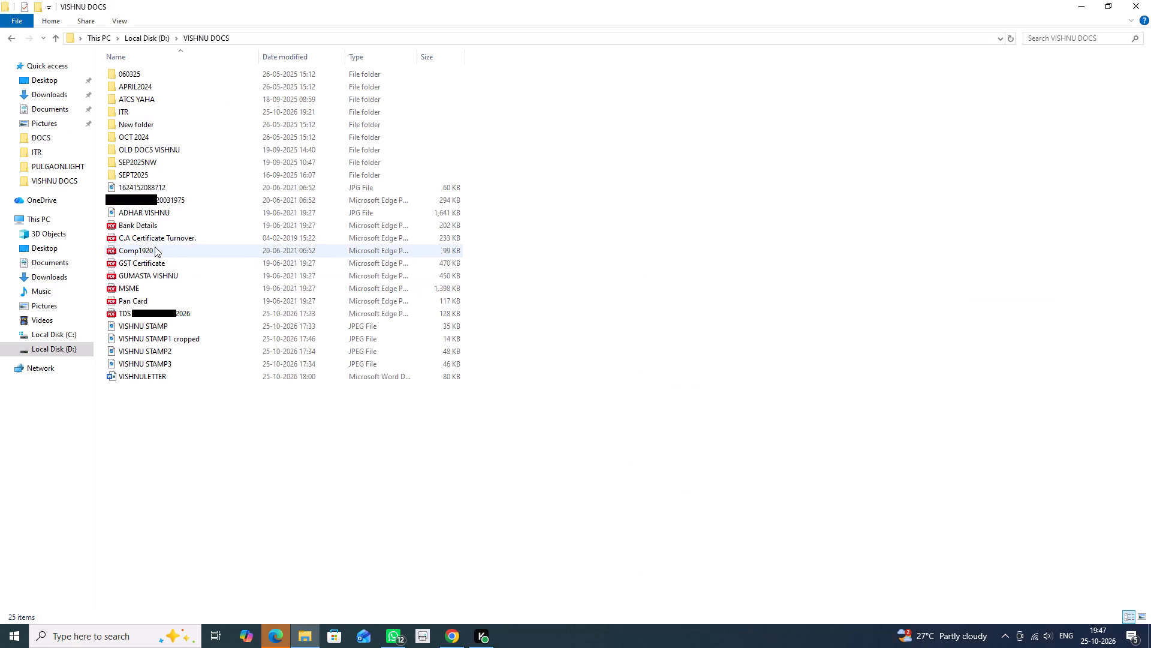
pyautogui.click(149, 237)
pyautogui.press('F2')
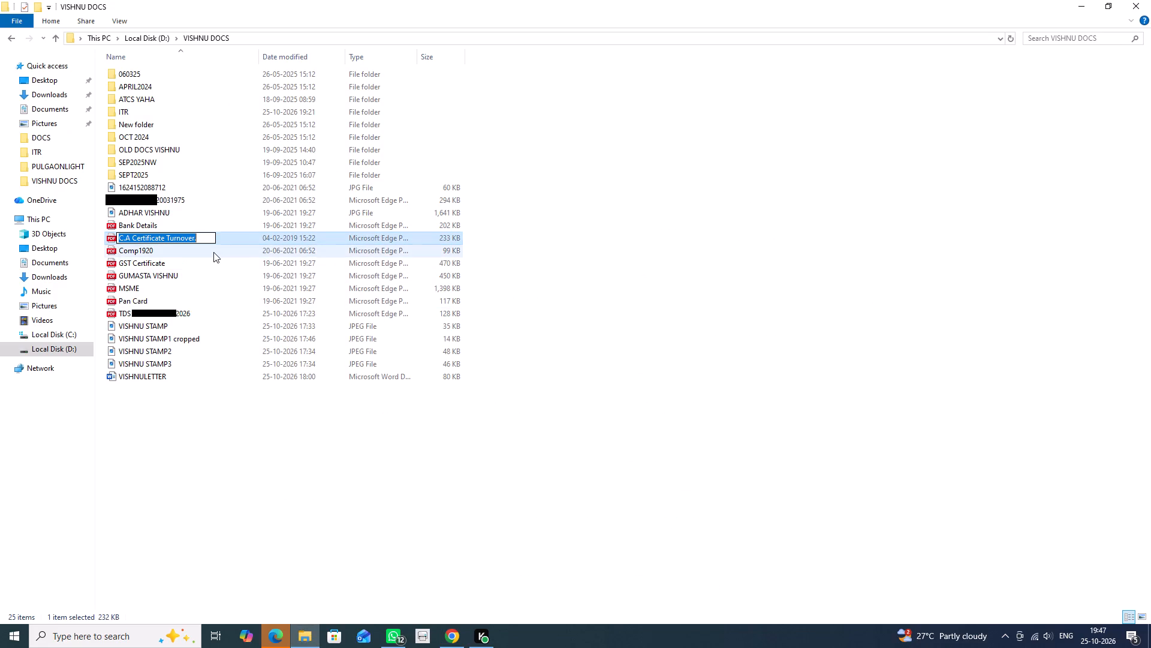
pyautogui.press('Right')
pyautogui.press('BackSpace')
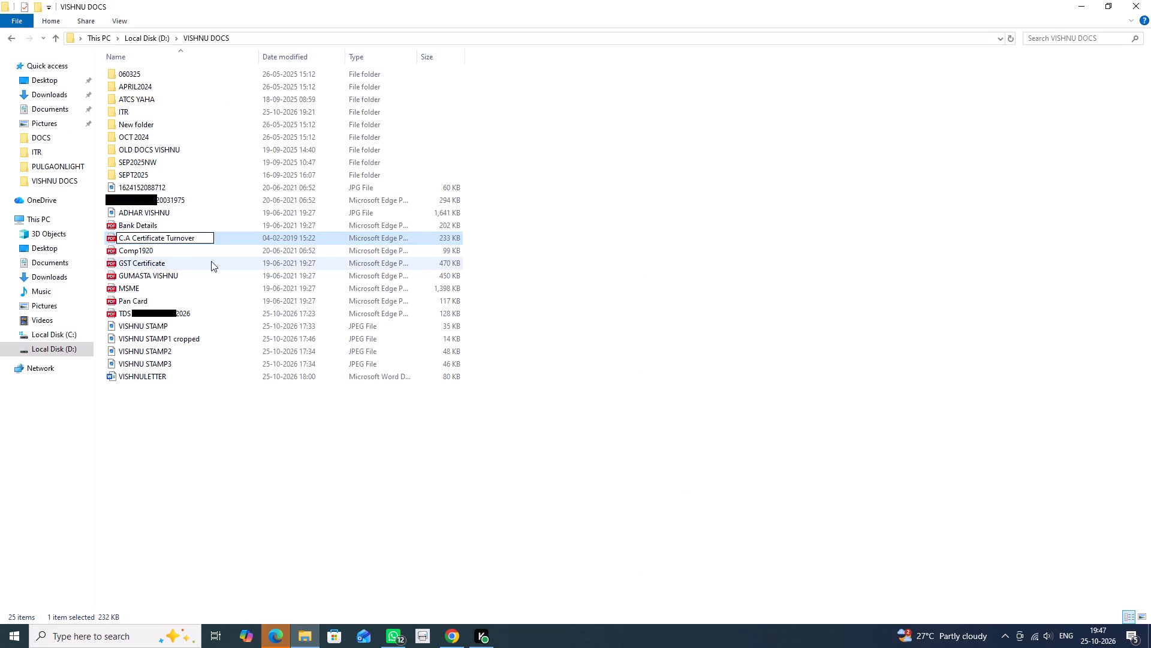
pyautogui.click(211, 261)
pyautogui.click(446, 637)
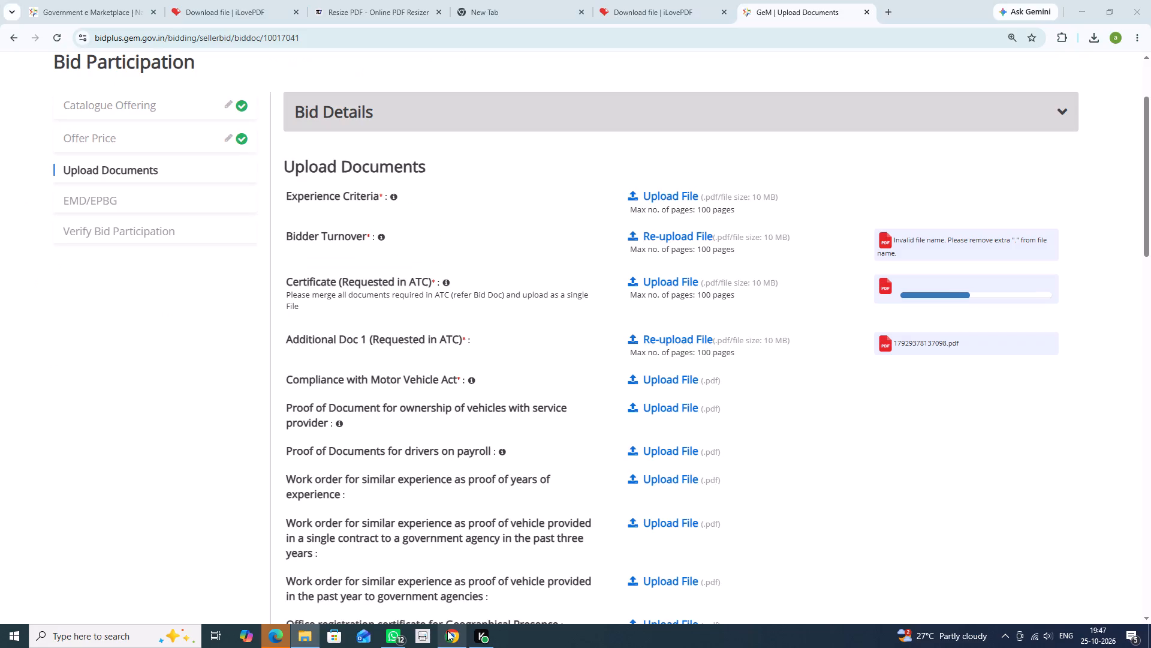
# Re-upload the Bidder Turnover document with the renamed PDF "C.A Certificate Turnover" from the VISHNU DOCS folder.
pyautogui.click(665, 235)
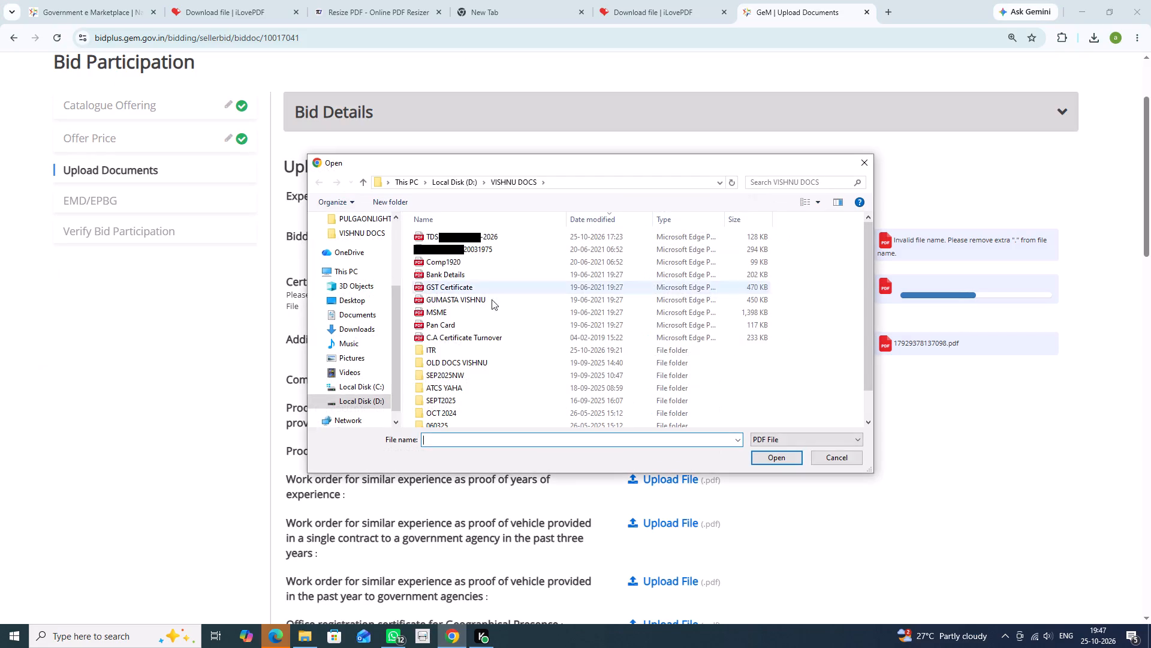
pyautogui.click(459, 337)
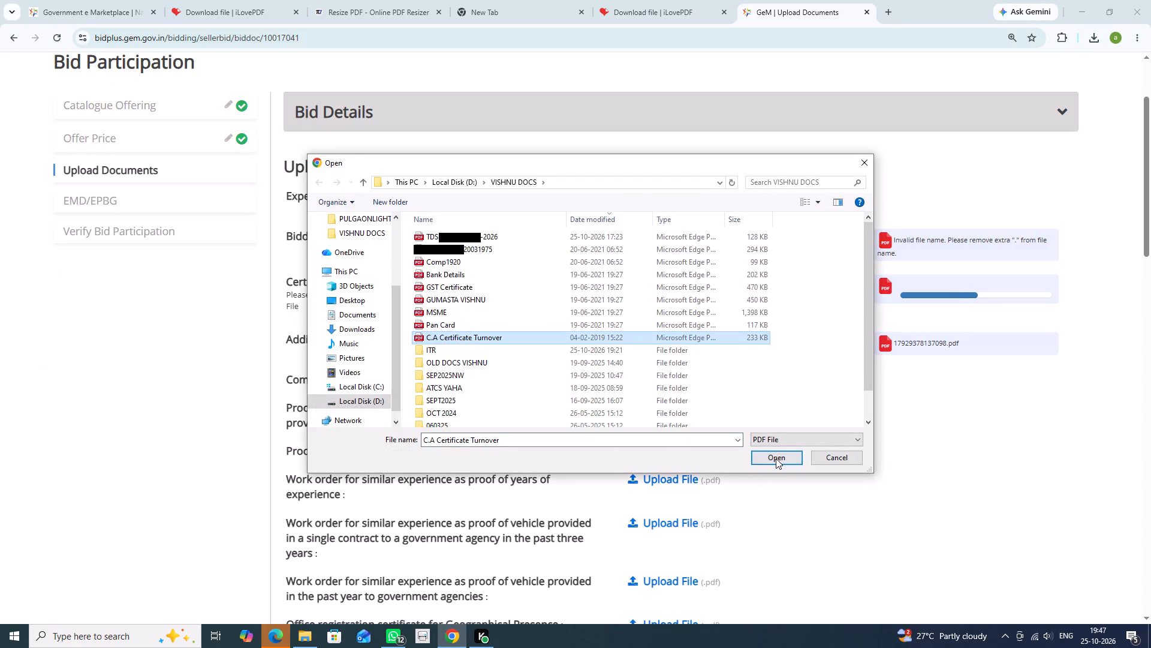
pyautogui.click(776, 458)
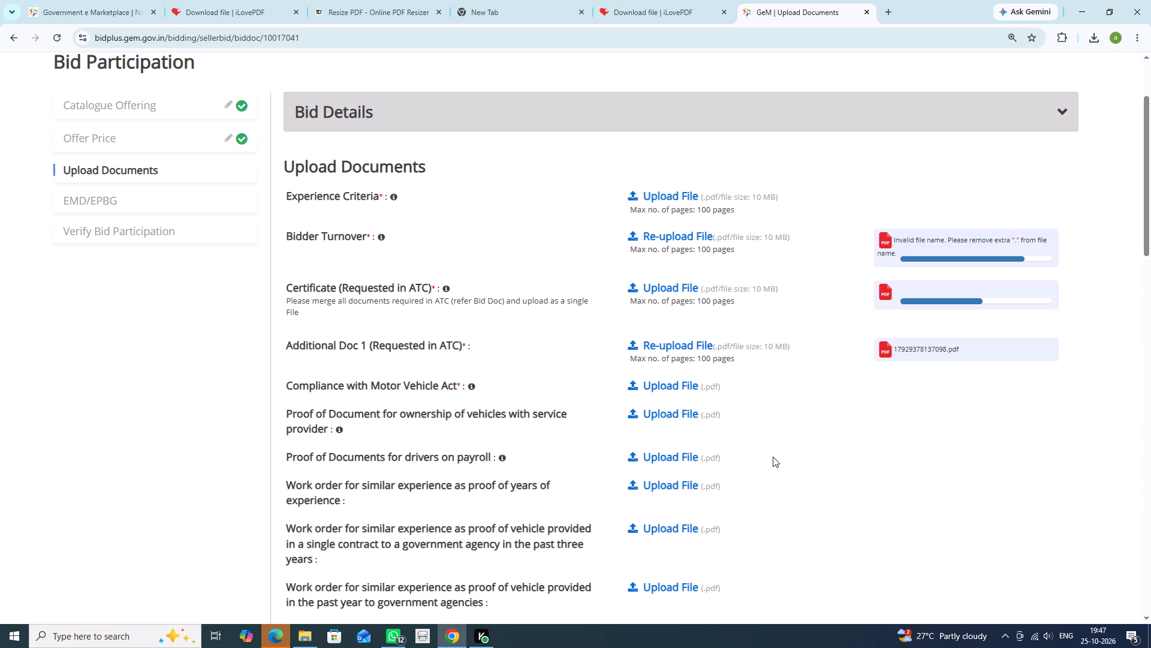
# Switch to File Explorer, check the SEP2025NW subfolder of VISHNU DOCS, and open the converted "atc vishnu PUL LT (7 files merged)" PDF in ATCS YAHA.
pyautogui.click(301, 638)
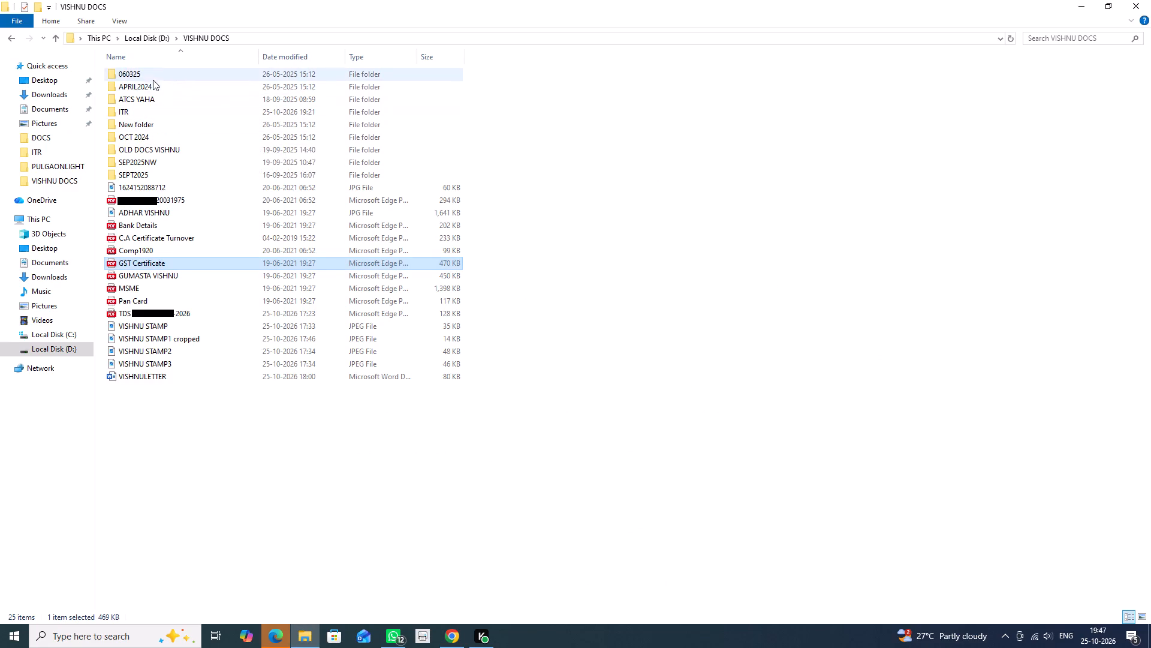
pyautogui.doubleClick(161, 162)
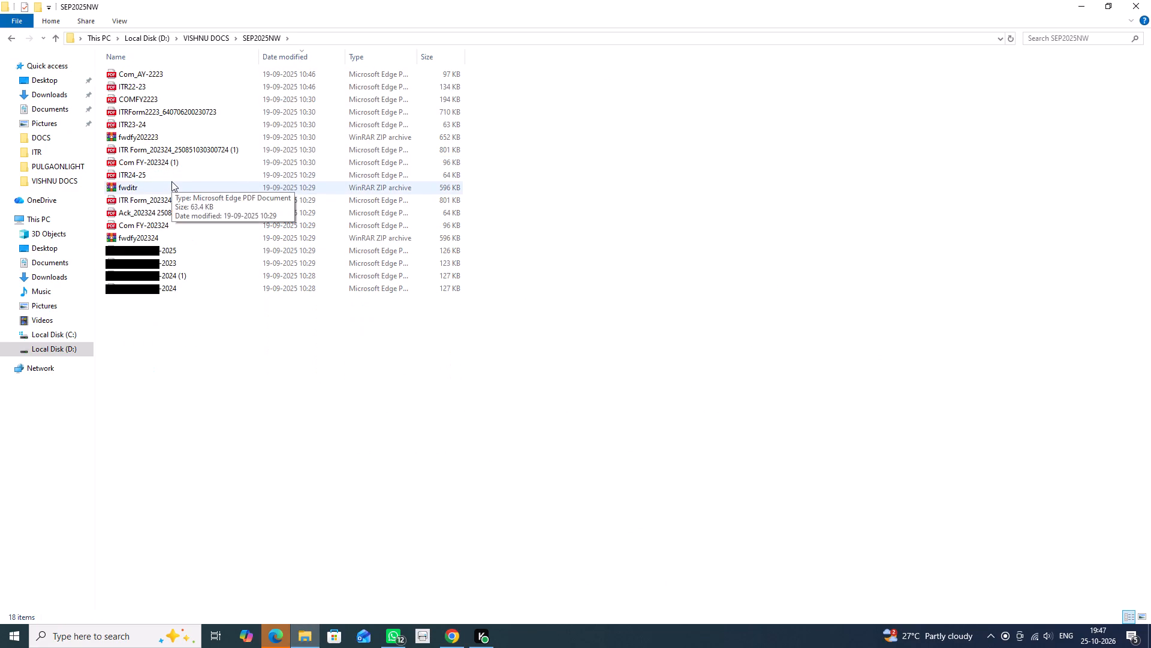
pyautogui.click(203, 36)
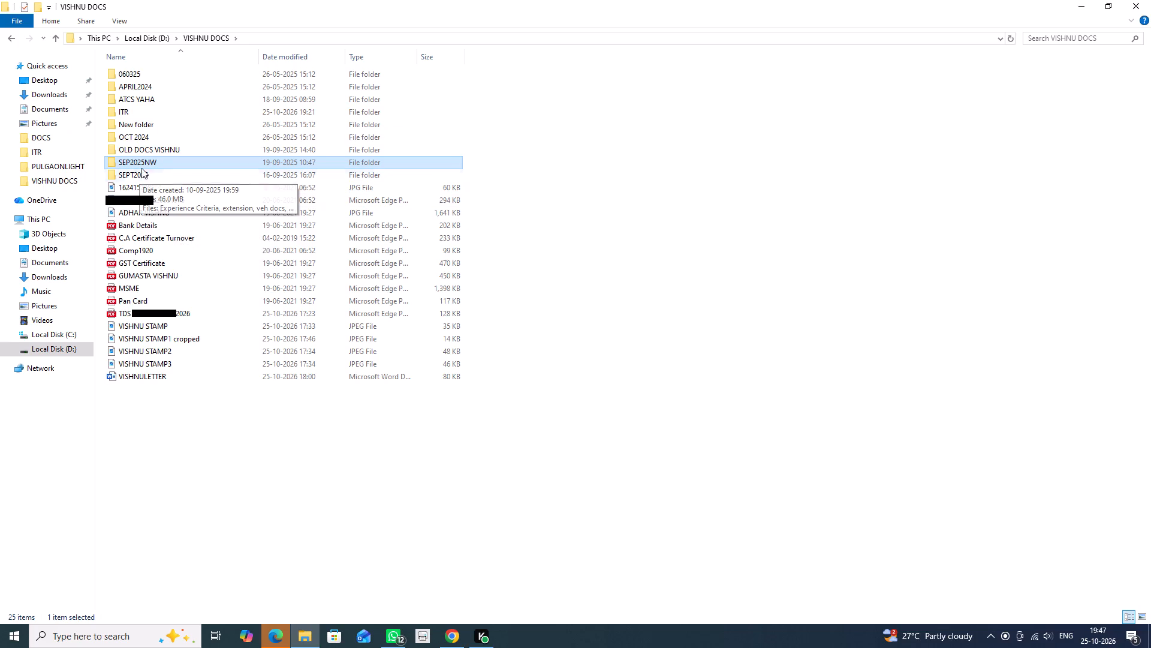
pyautogui.doubleClick(148, 104)
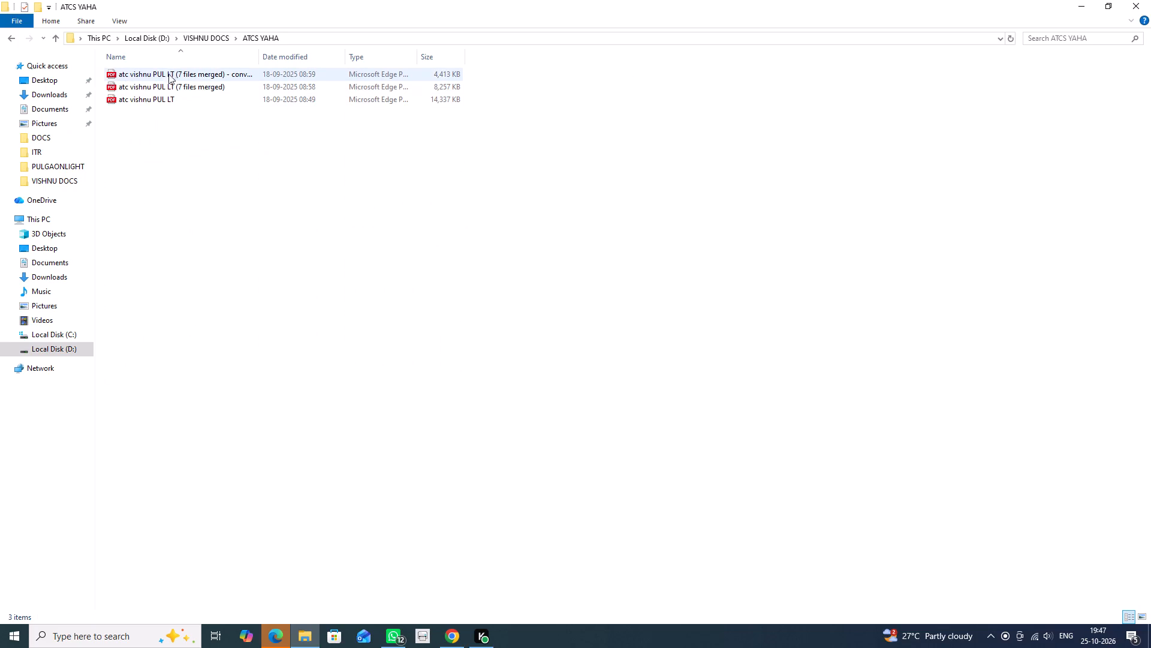
pyautogui.doubleClick(171, 70)
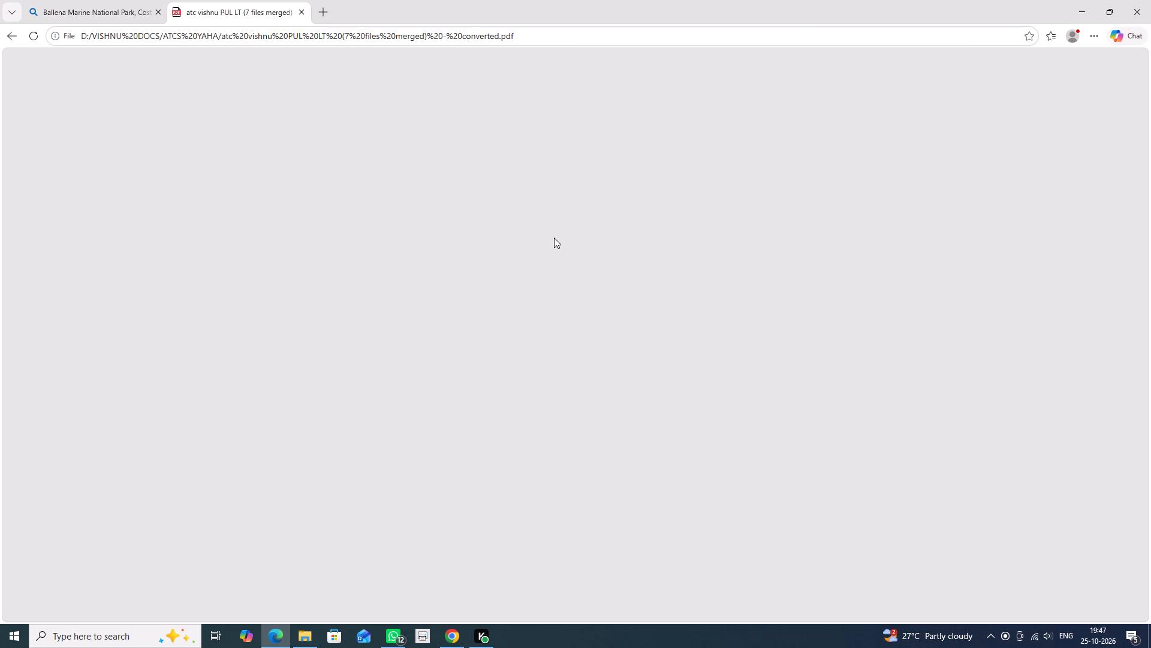
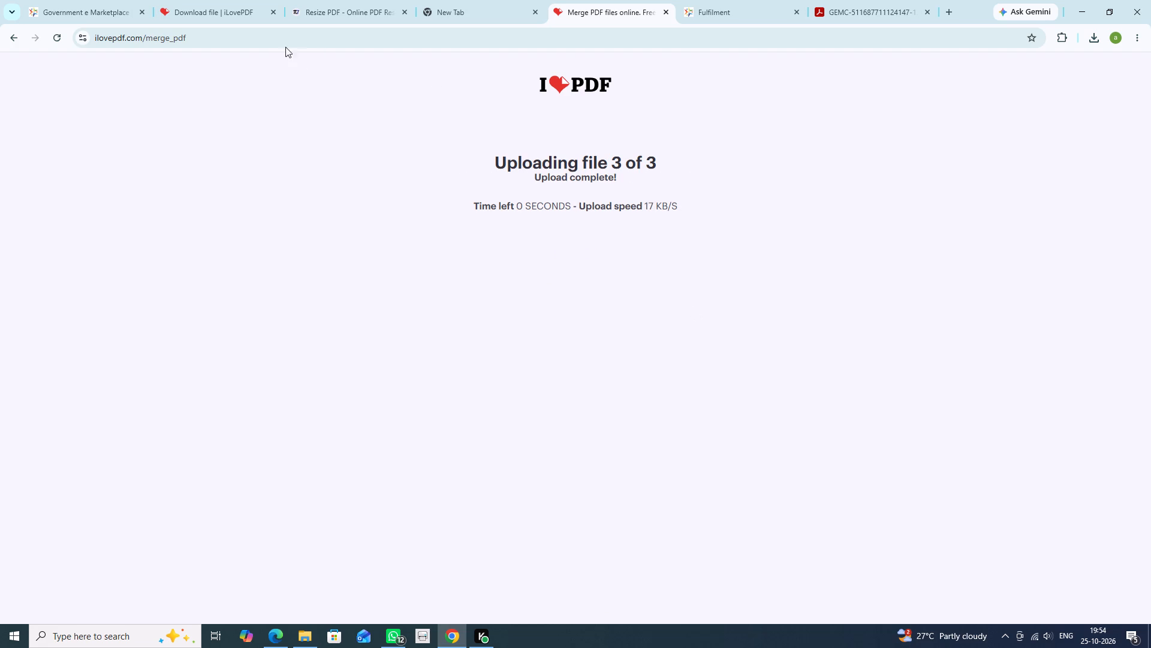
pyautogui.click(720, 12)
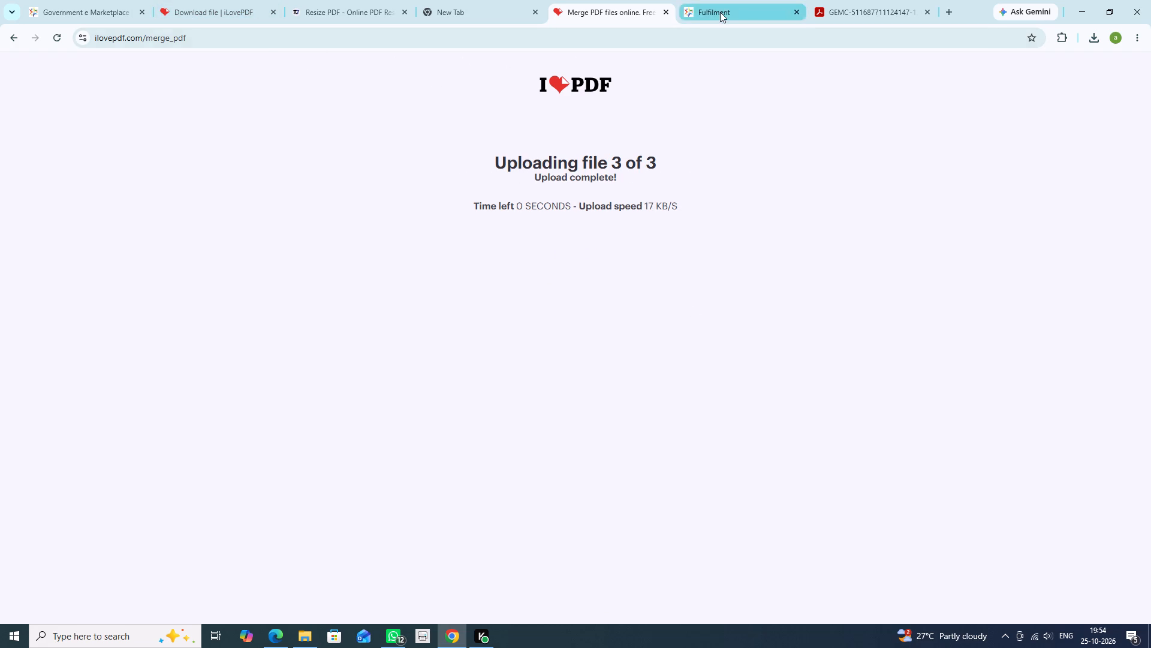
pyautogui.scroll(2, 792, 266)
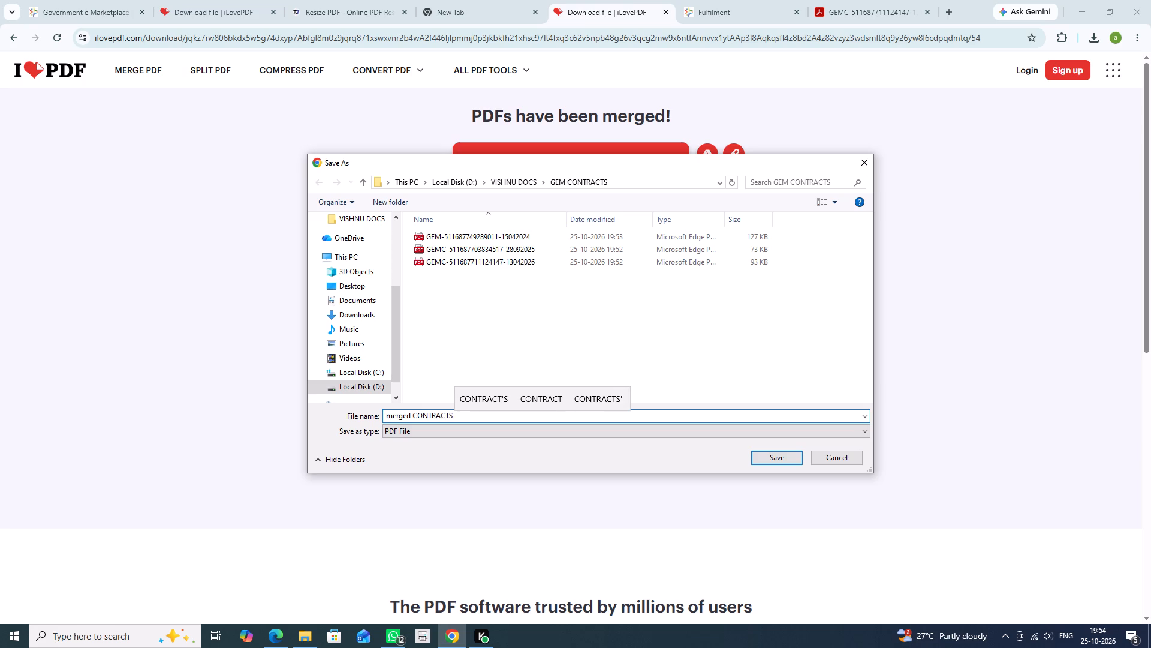
pyautogui.click(782, 456)
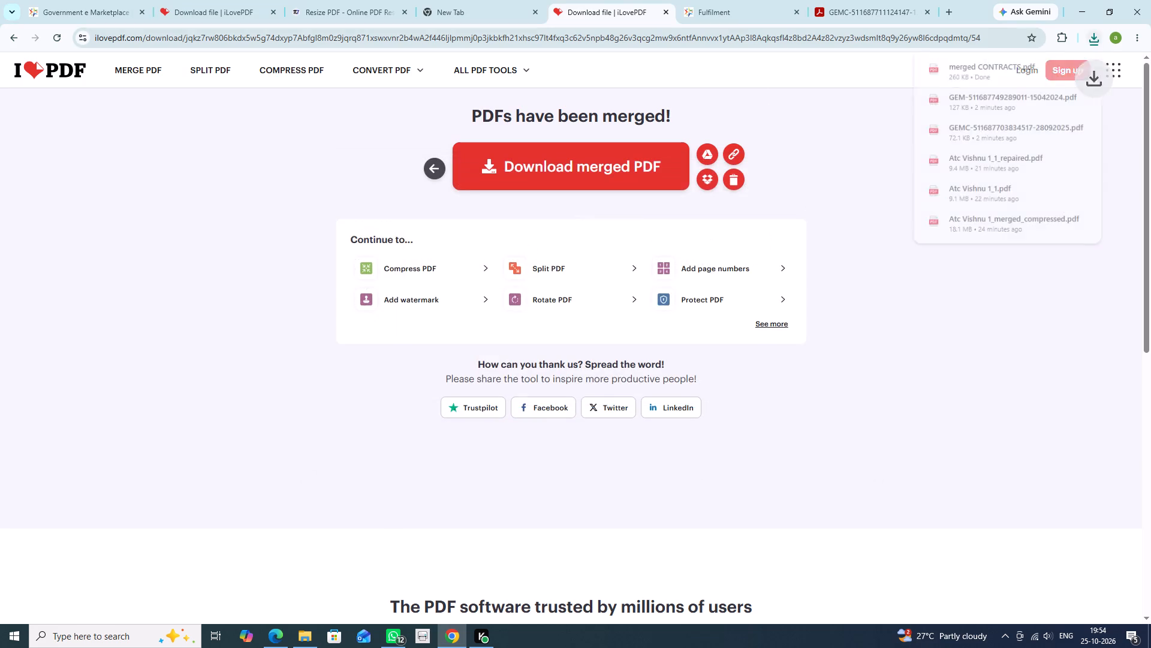
# Return to GeM, find bid GEM/2026/B/8145010 in the bid listing using Exact Bid Search, and open its participation page.
pyautogui.click(734, 16)
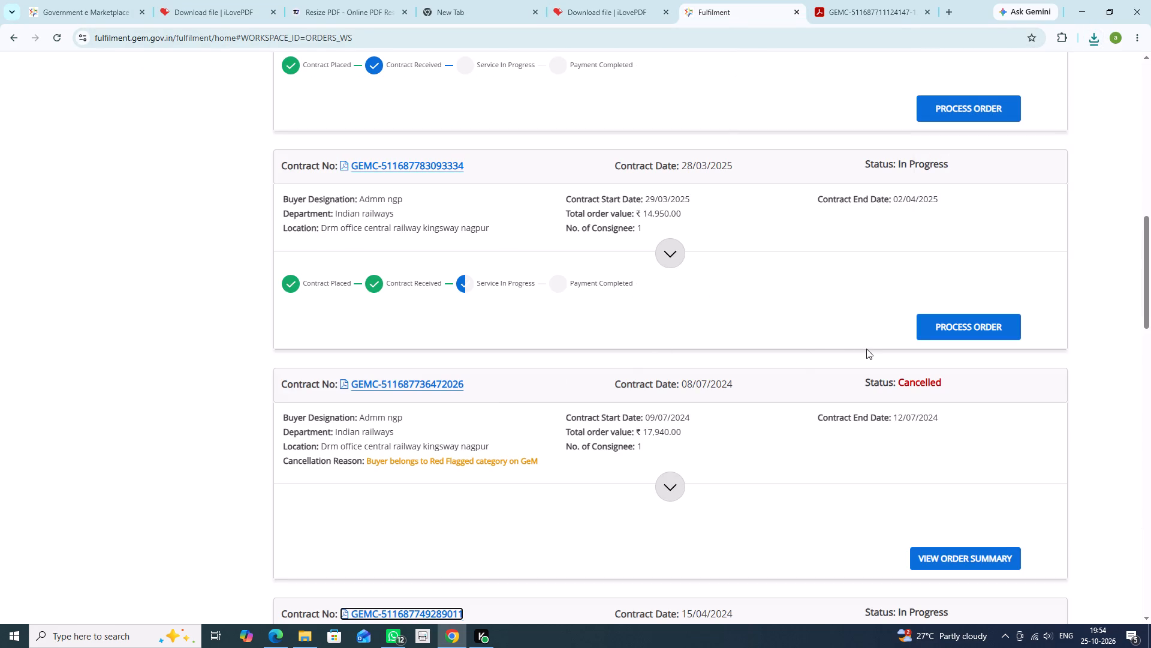
pyautogui.scroll(7, 642, 270)
pyautogui.scroll(13, 687, 191)
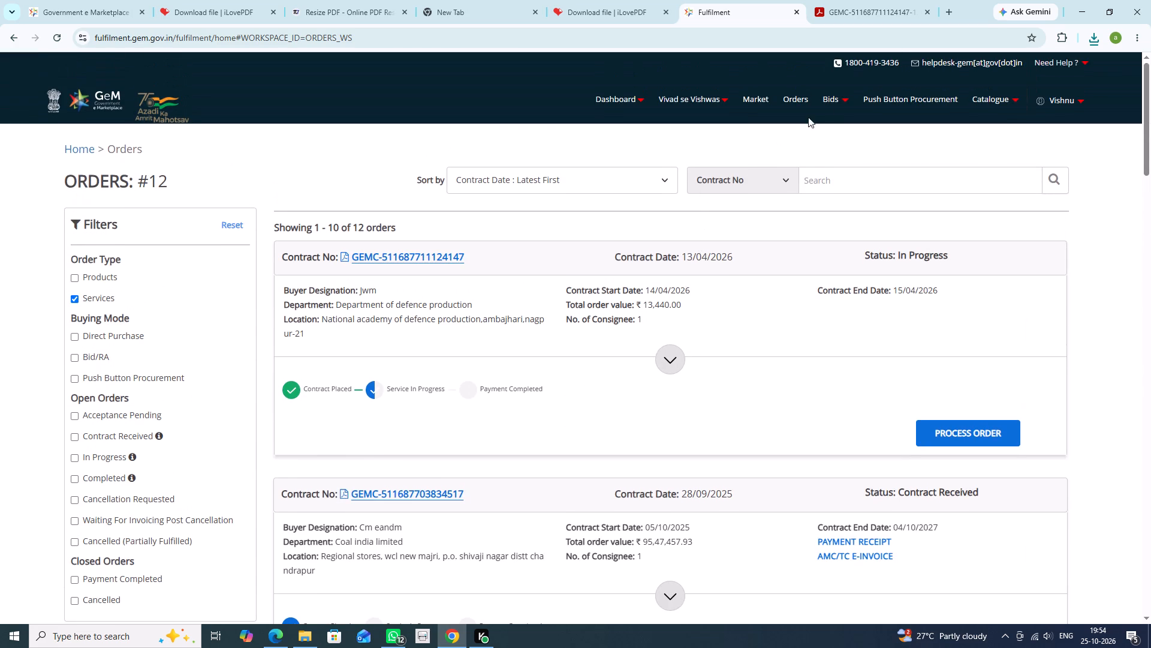
pyautogui.click(834, 98)
pyautogui.click(794, 162)
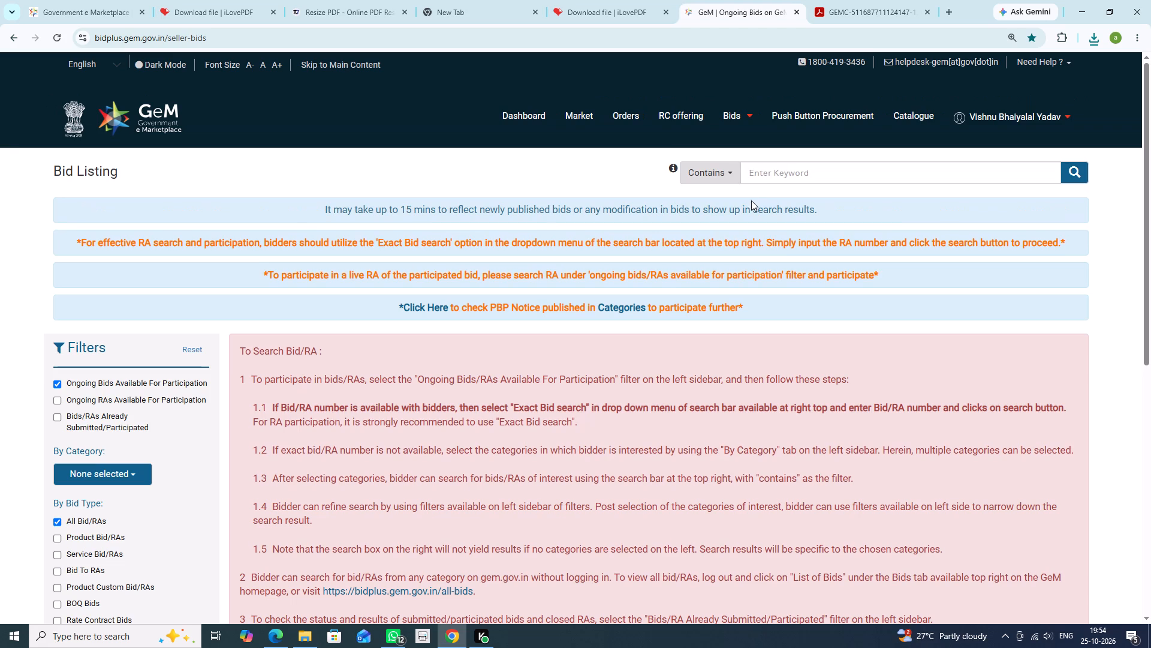
pyautogui.click(731, 178)
pyautogui.click(729, 254)
pyautogui.click(819, 170)
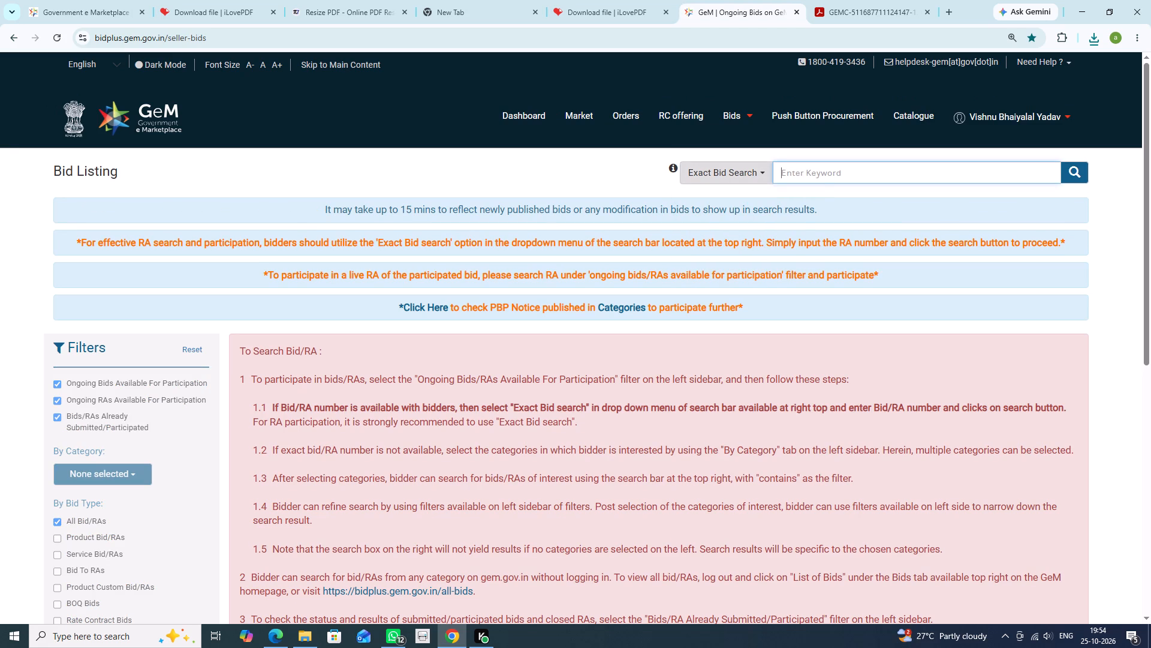
pyautogui.hotkey('ctrl', 'v')
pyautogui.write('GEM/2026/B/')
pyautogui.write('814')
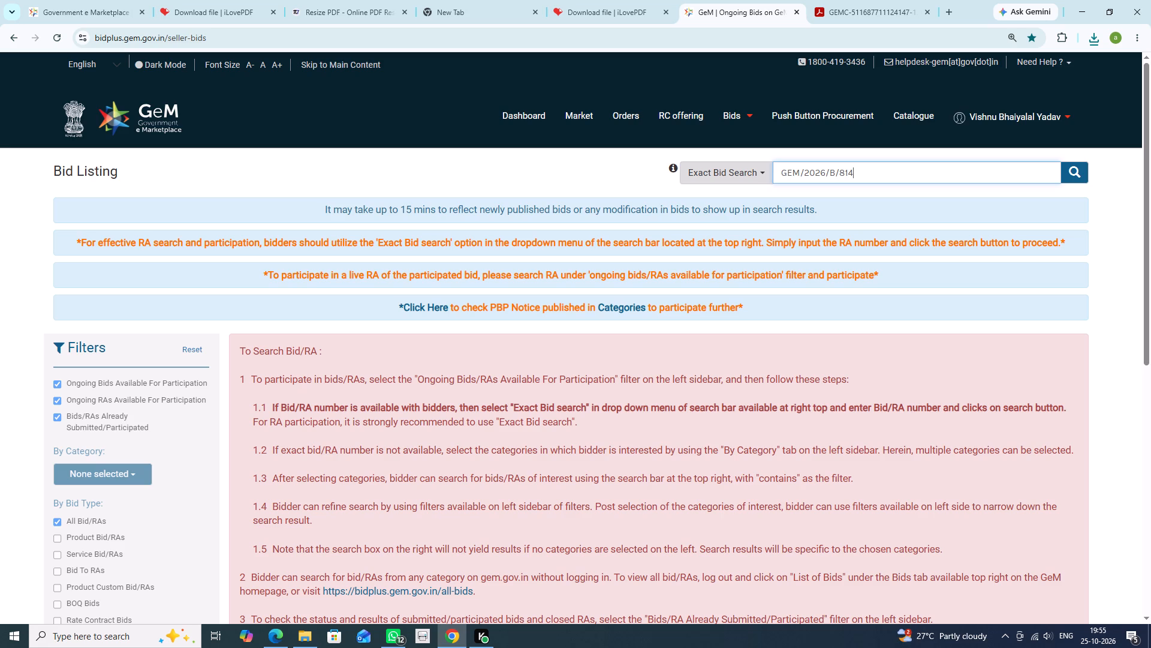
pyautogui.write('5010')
pyautogui.tripleClick(789, 176)
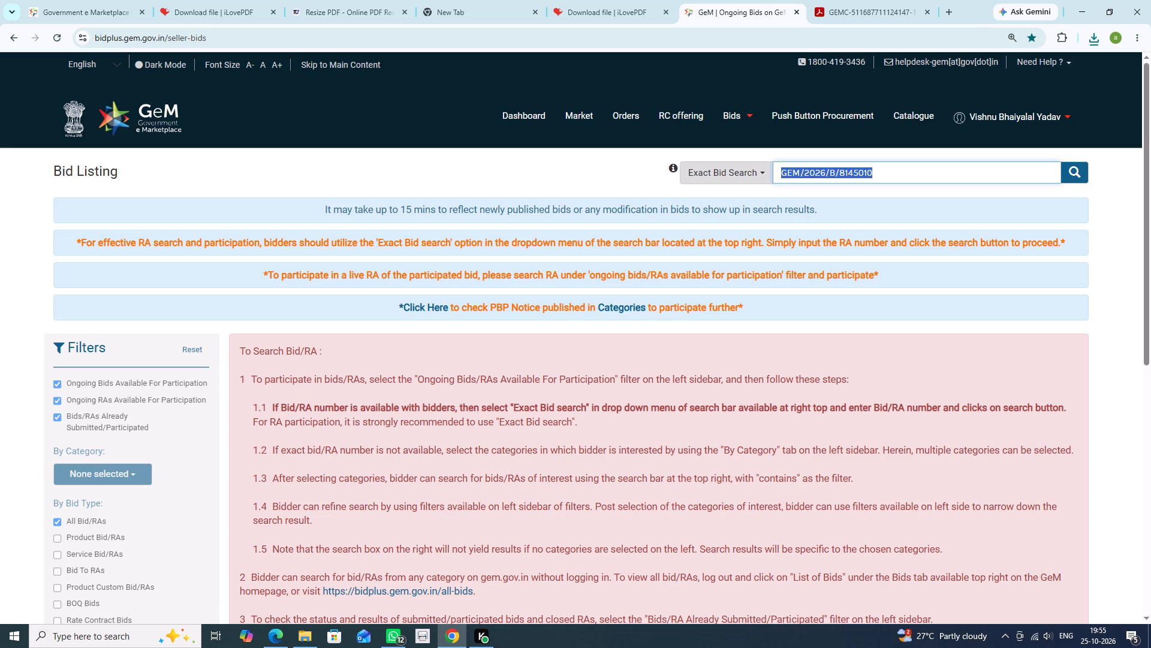
pyautogui.hotkey('ctrl', 'c')
pyautogui.click(1081, 171)
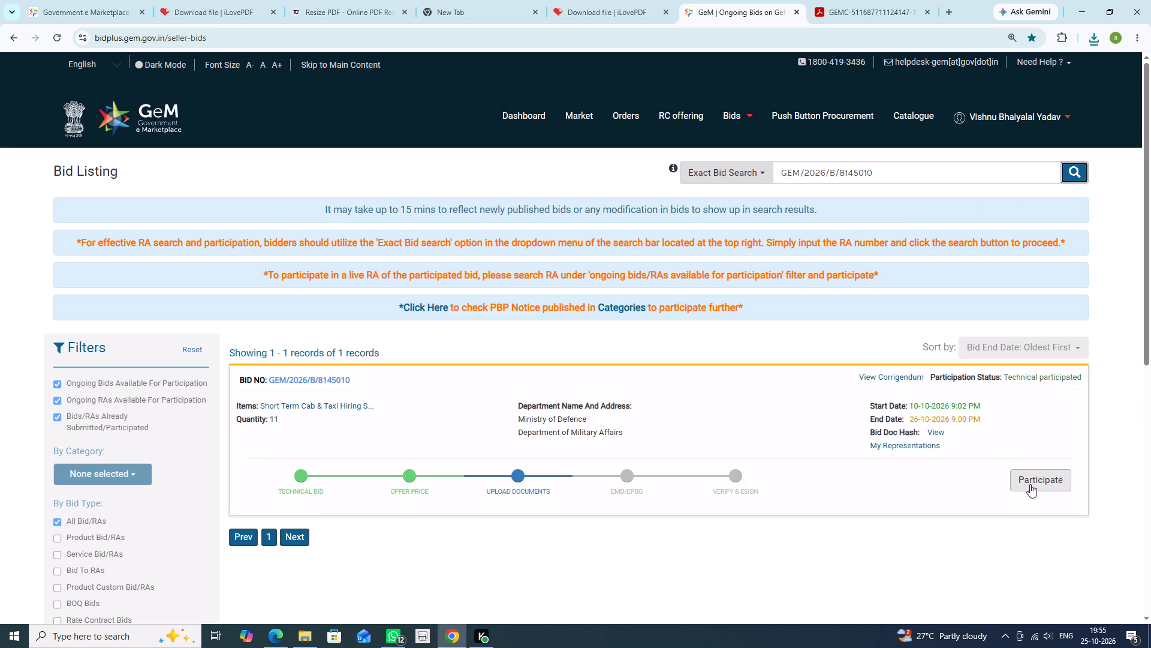
pyautogui.click(1031, 482)
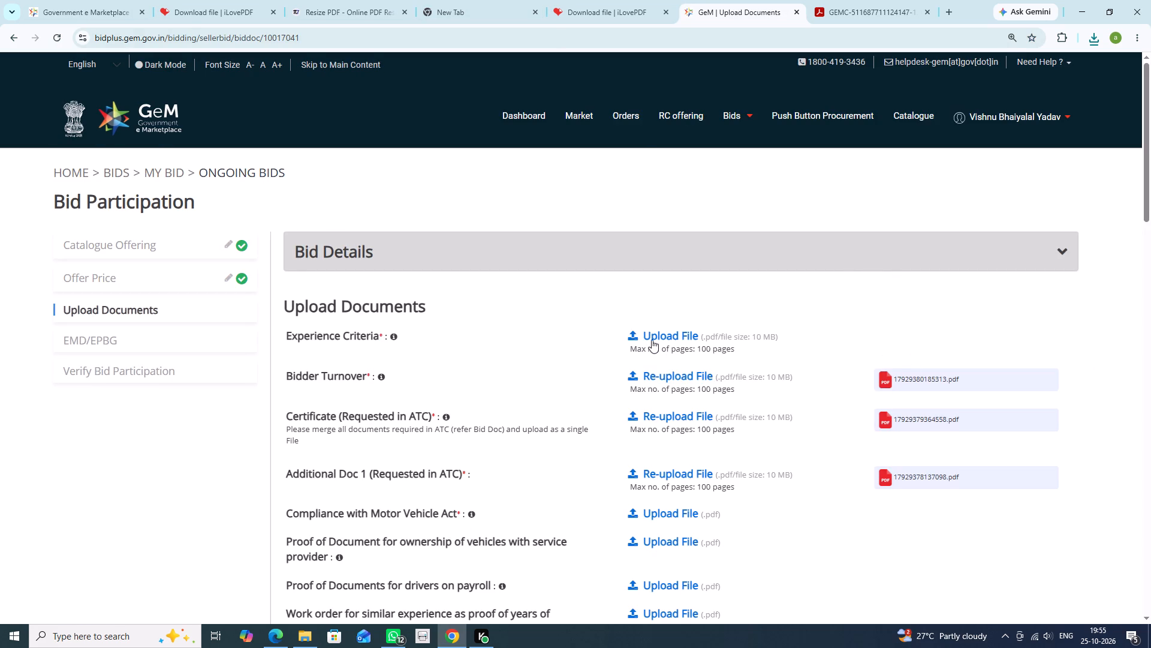
# Upload the "merged CONTRACTS" PDF from the GEM CONTRACTS folder as the Experience Criteria document.
pyautogui.click(652, 339)
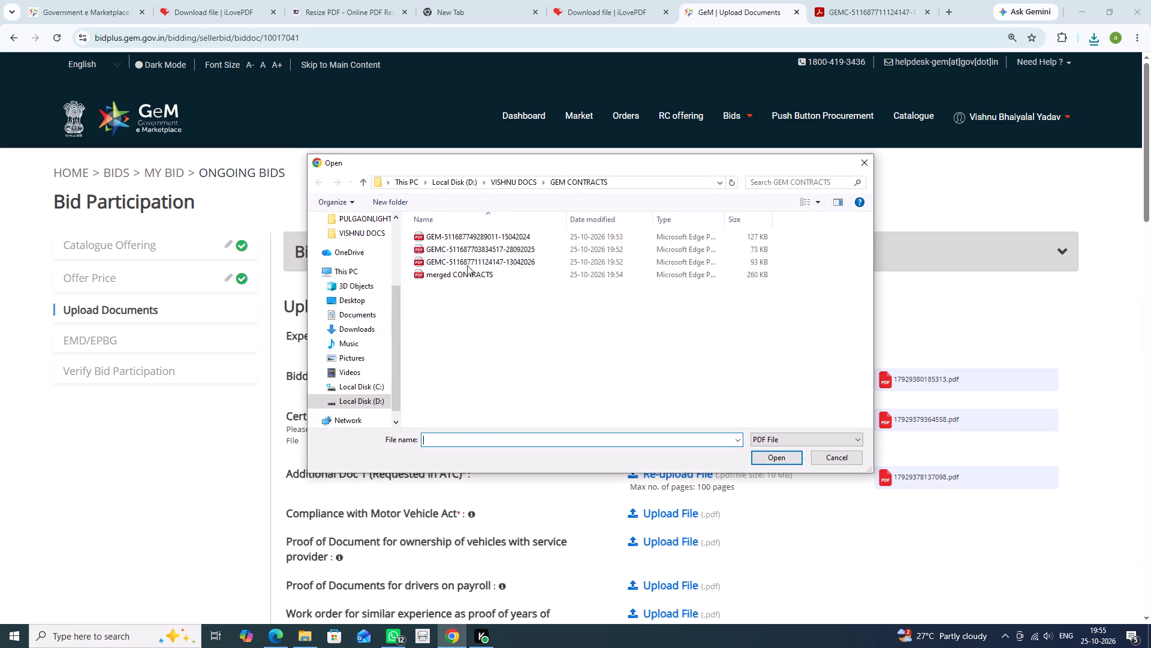
pyautogui.click(455, 273)
pyautogui.click(761, 457)
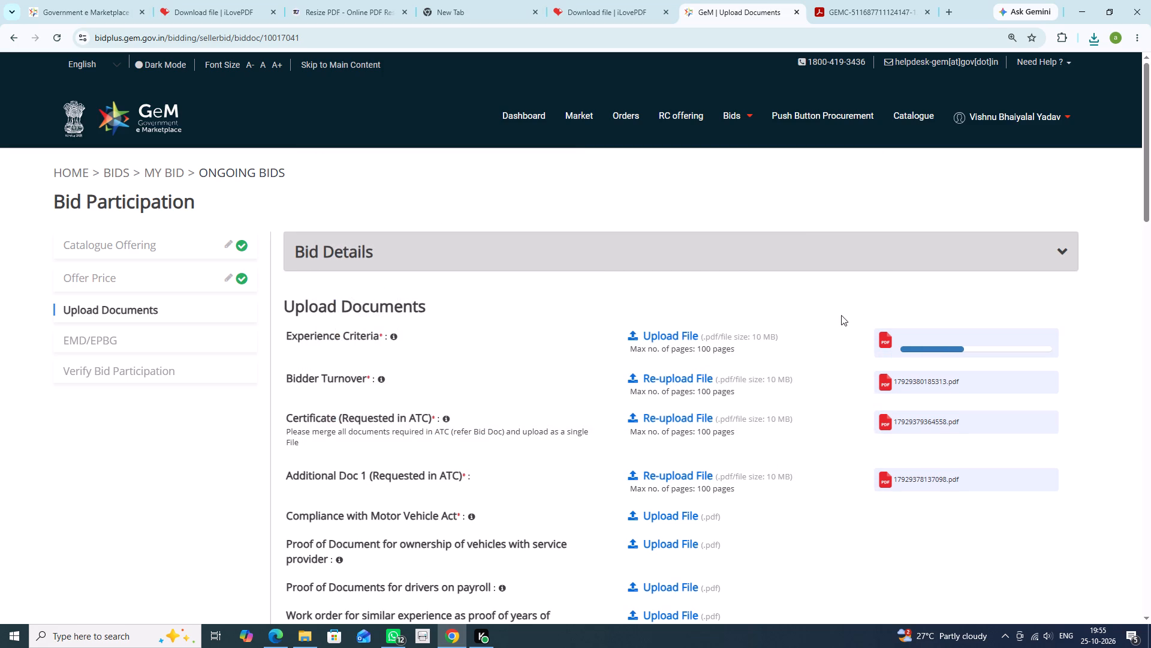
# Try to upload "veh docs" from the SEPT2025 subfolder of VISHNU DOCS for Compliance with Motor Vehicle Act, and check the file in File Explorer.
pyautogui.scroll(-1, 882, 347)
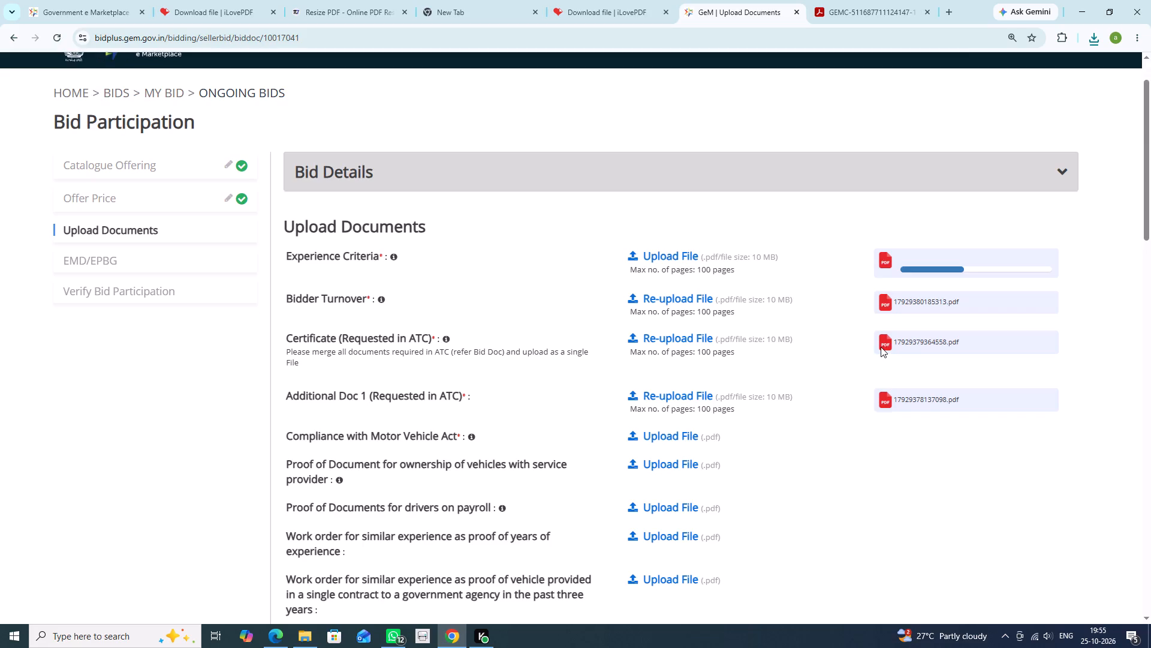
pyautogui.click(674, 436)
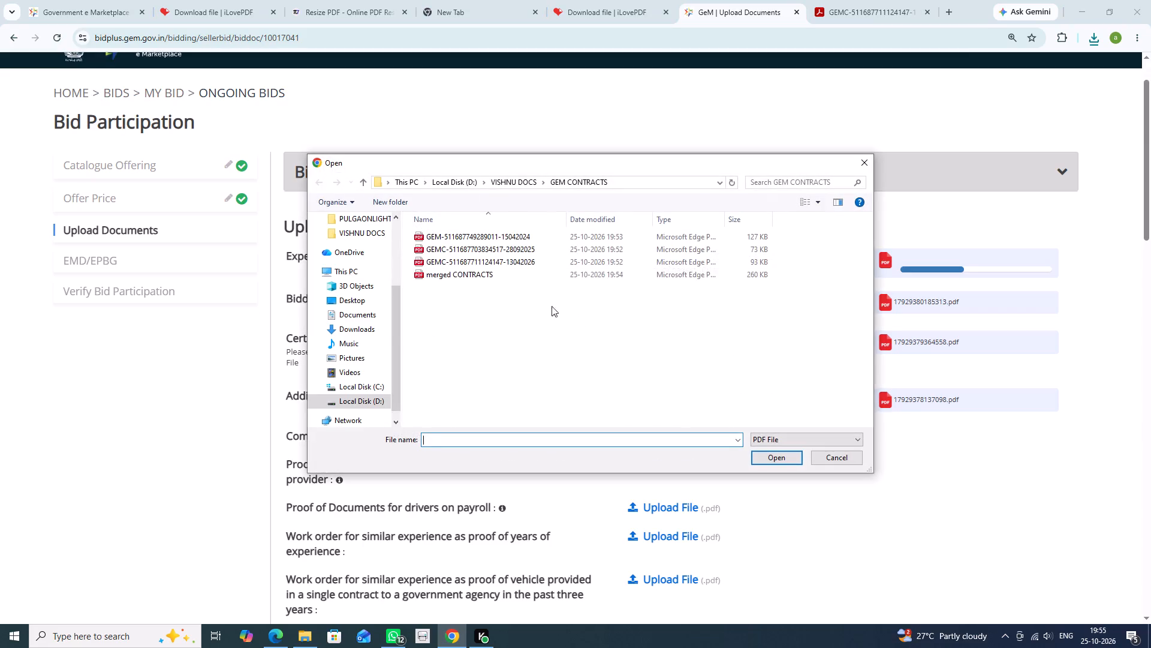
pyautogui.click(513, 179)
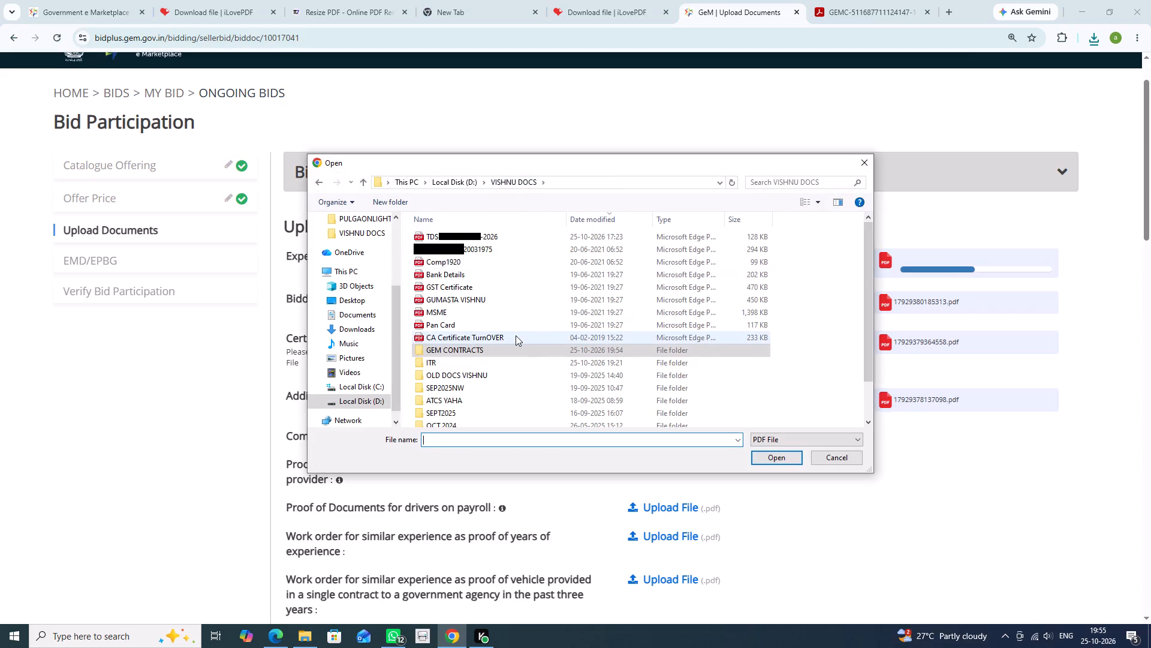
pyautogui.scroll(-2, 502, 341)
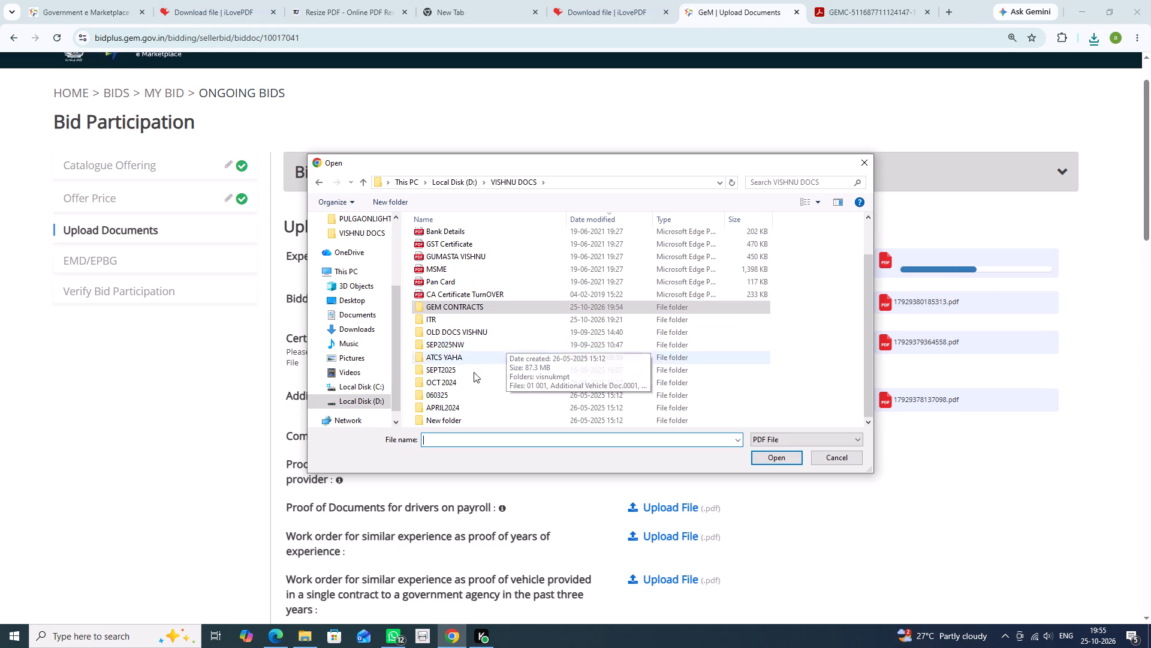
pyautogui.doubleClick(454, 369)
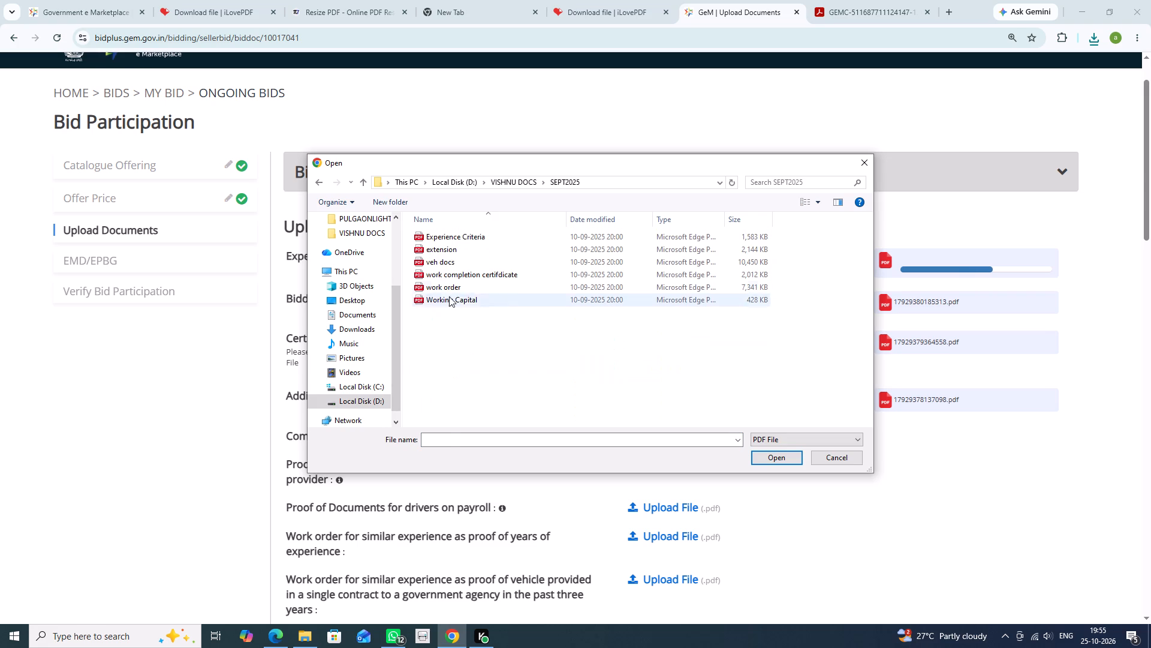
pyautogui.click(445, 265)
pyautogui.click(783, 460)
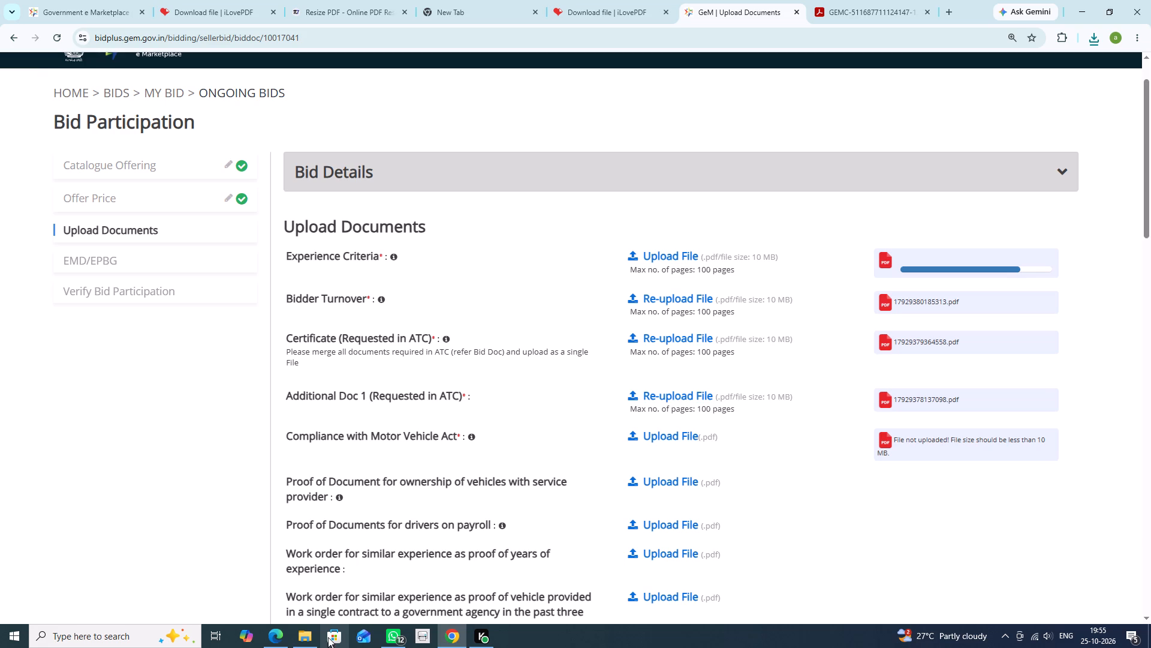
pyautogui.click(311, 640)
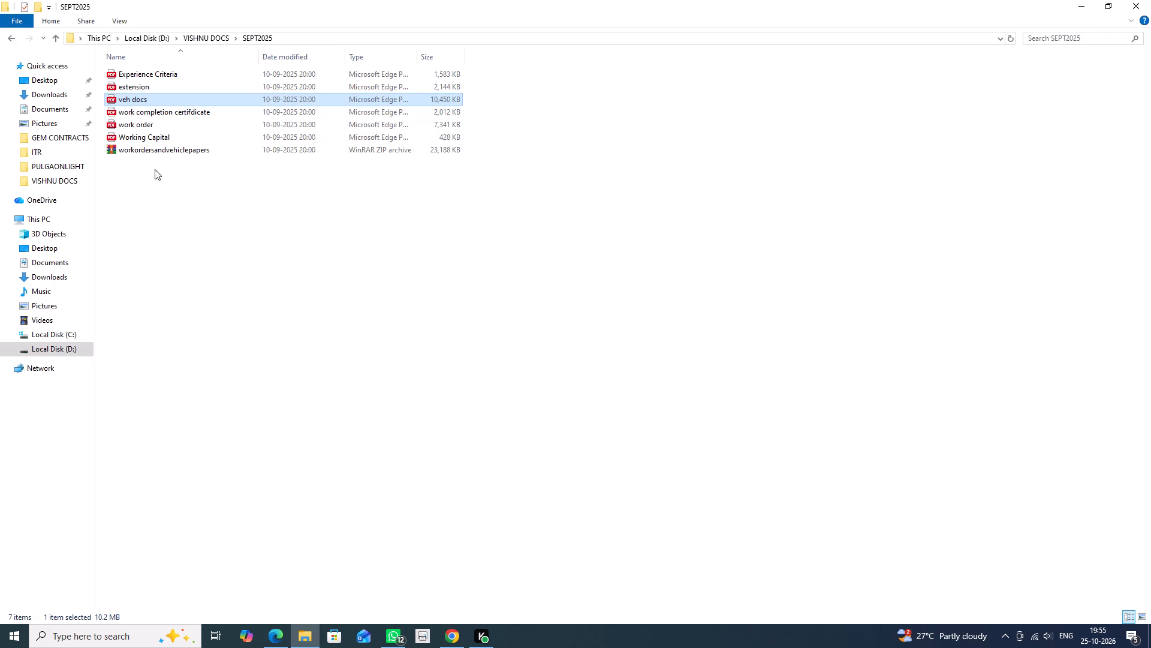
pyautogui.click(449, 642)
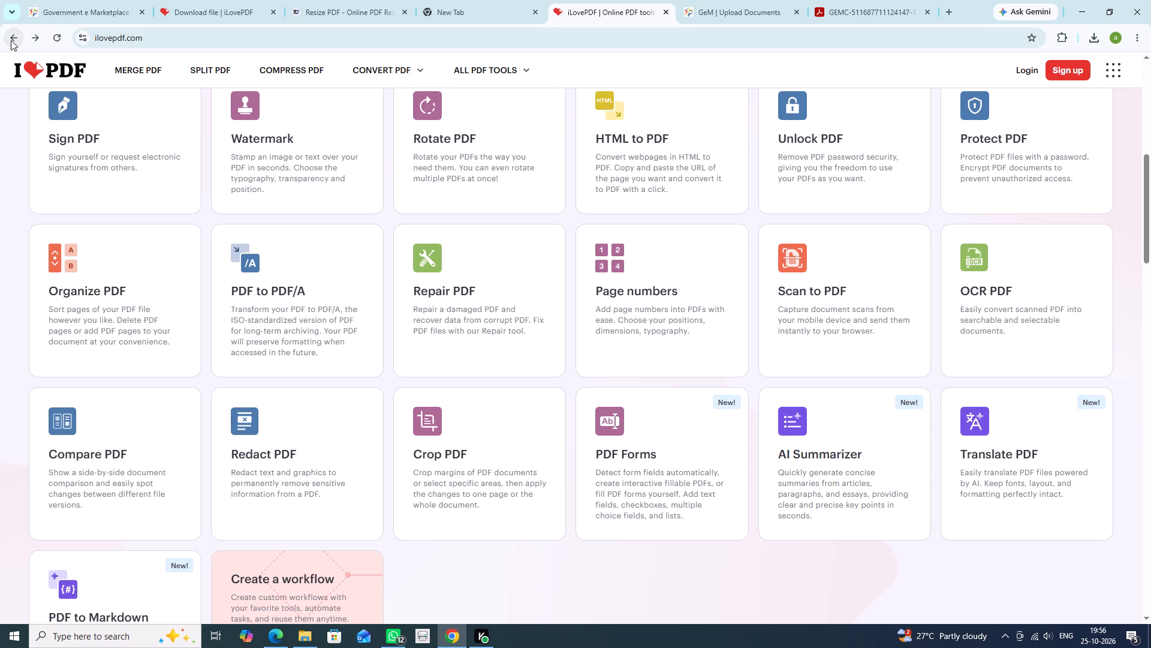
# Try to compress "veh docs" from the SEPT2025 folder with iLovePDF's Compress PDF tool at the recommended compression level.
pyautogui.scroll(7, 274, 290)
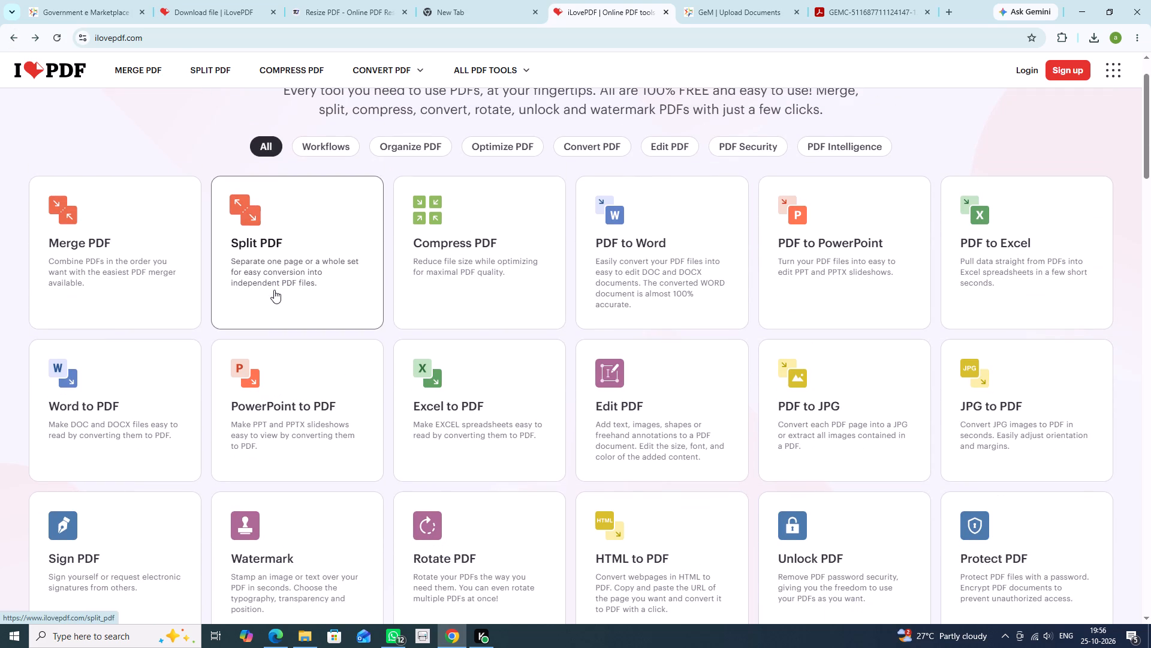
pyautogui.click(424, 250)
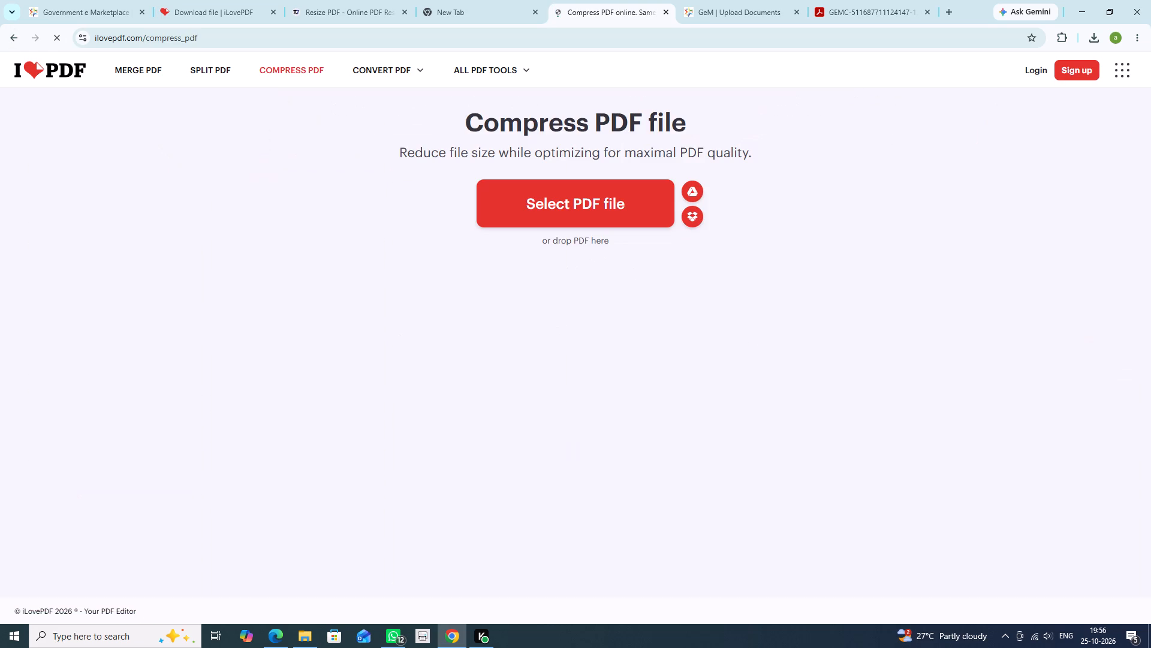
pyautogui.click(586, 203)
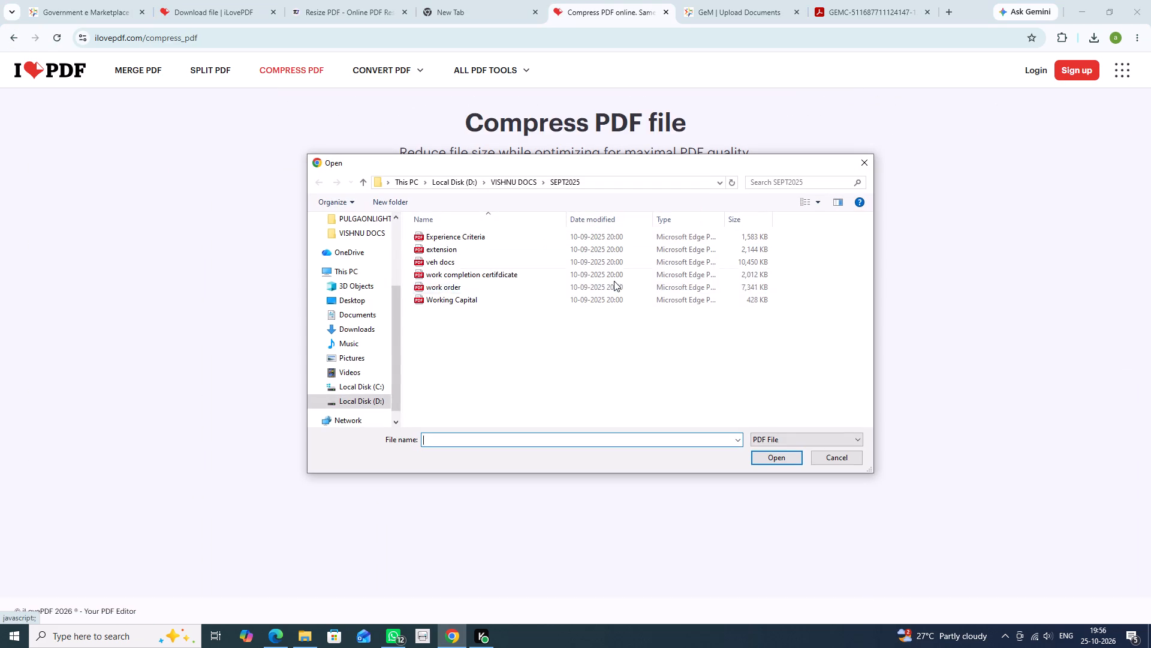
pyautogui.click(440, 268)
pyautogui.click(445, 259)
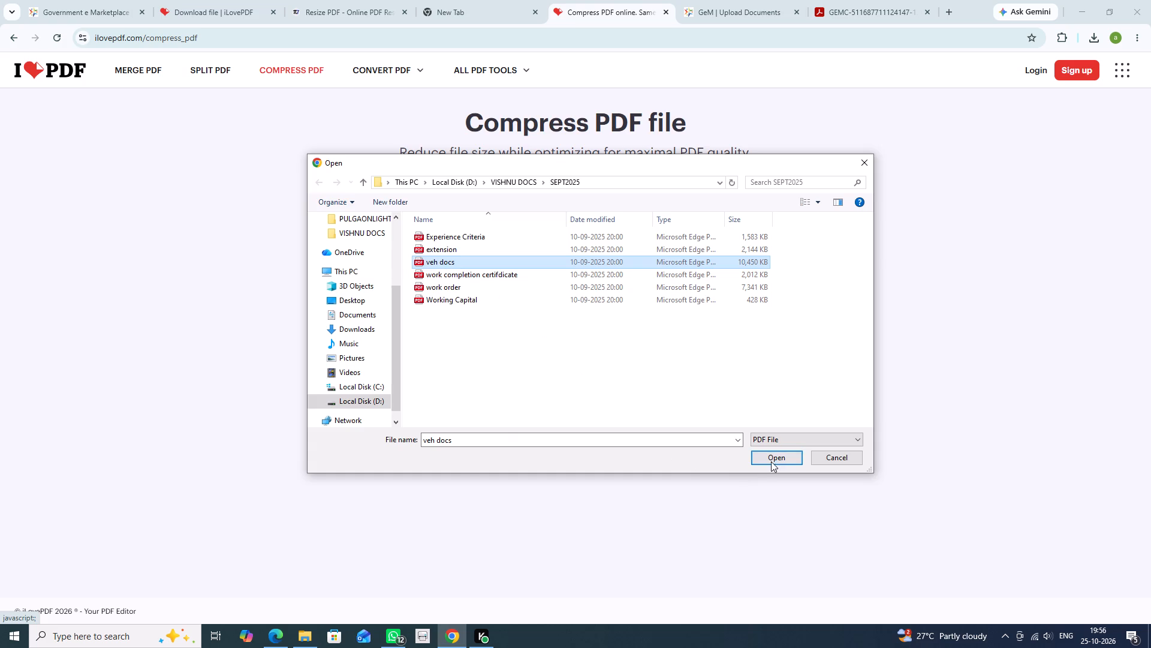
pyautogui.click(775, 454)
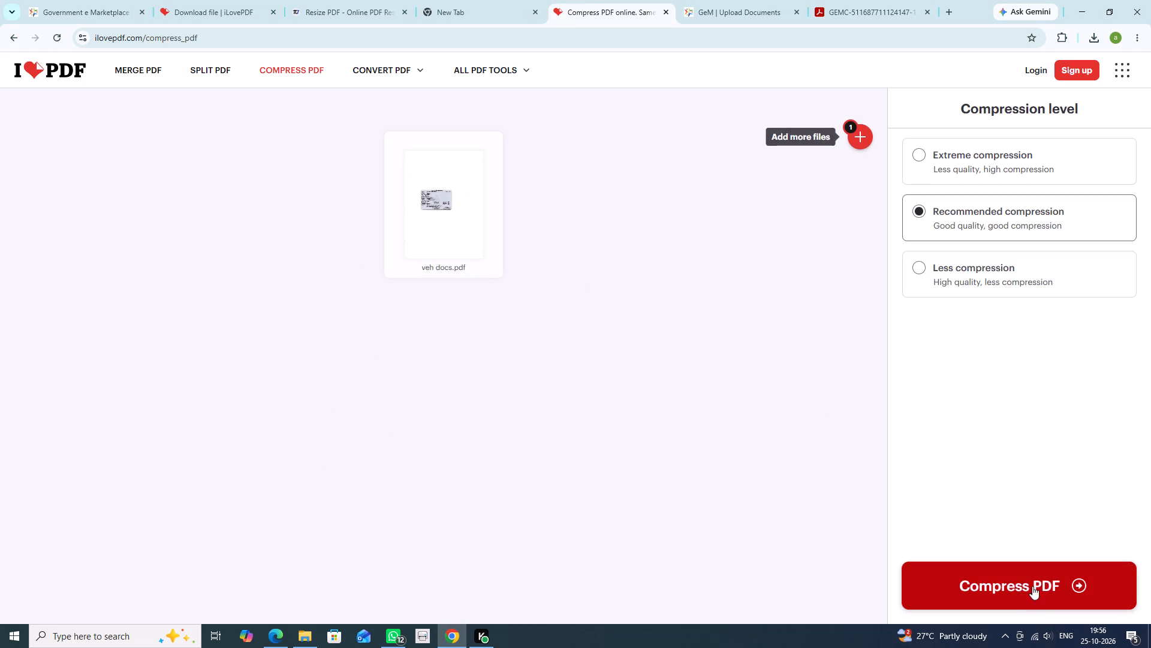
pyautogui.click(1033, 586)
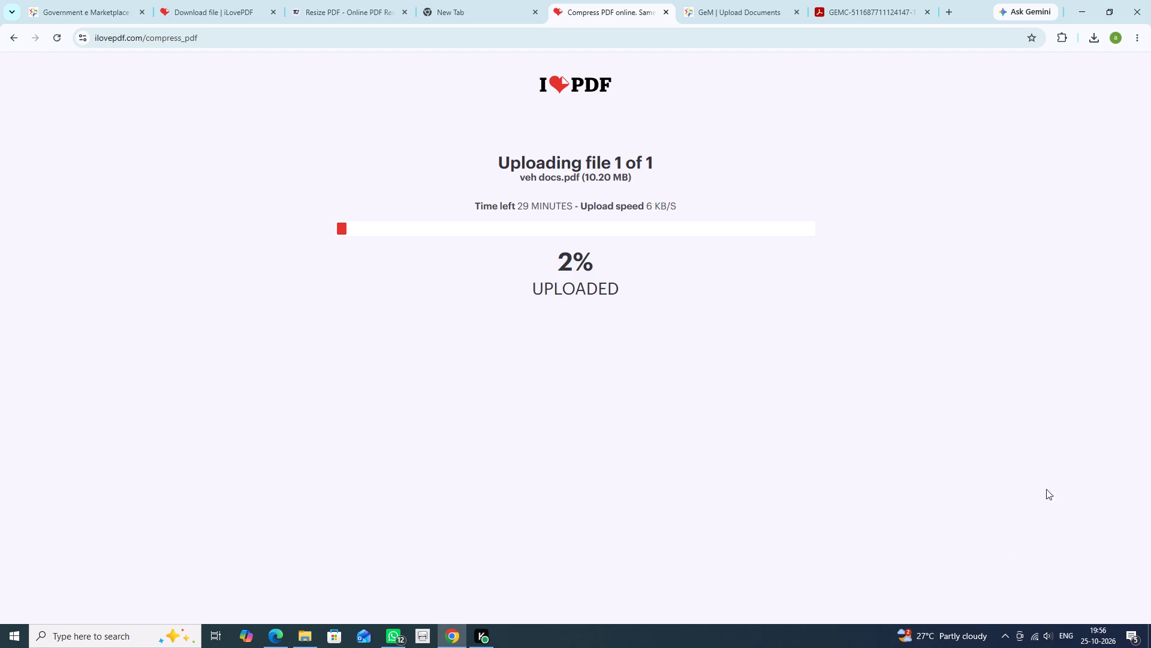
# Return to the GeM Upload Documents page for the bid and reload it.
pyautogui.click(716, 7)
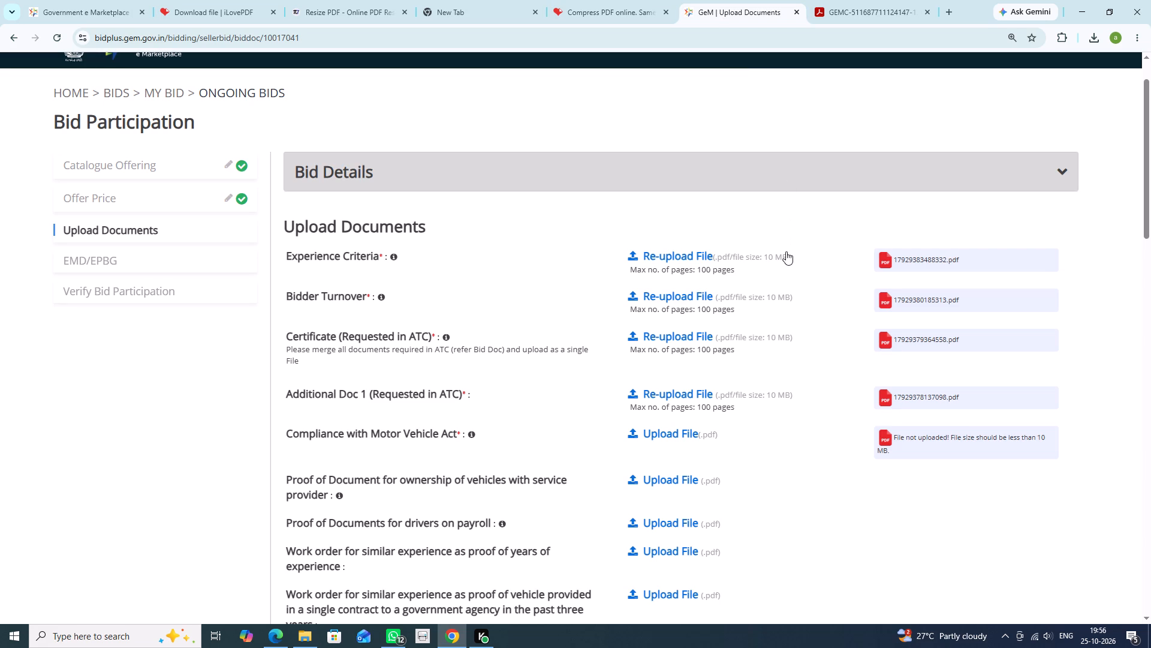
pyautogui.press('F5')
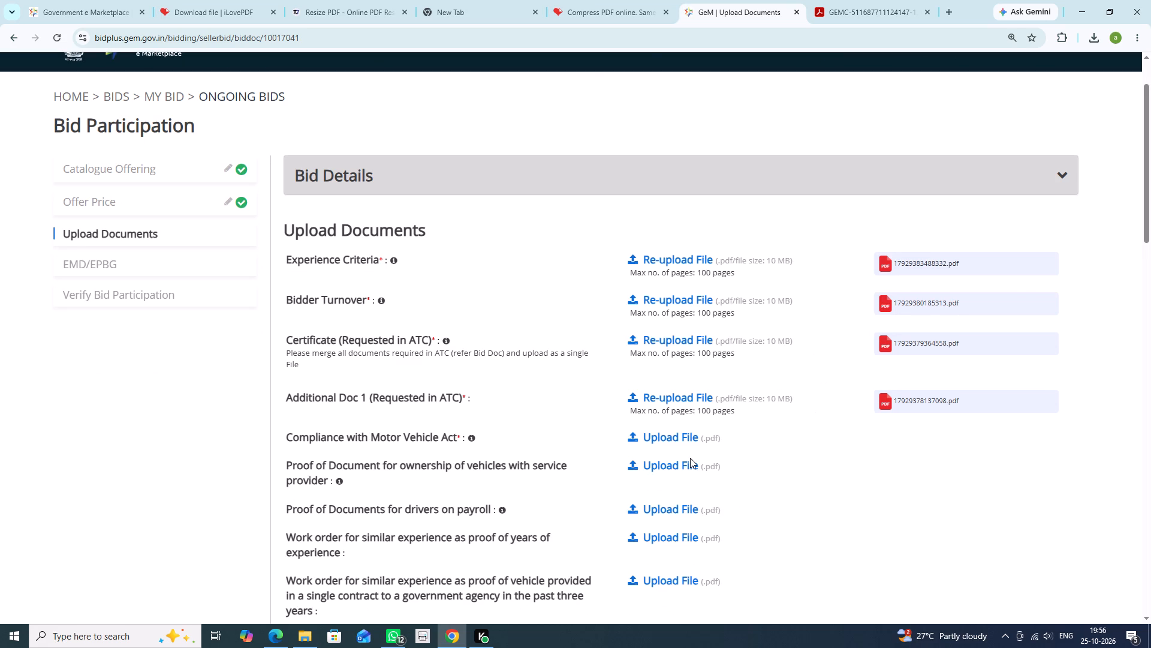
# Check the iLovePDF upload, open a fresh Pi7 Resize PDF page in place of the earlier result, and close the iLovePDF compression page.
pyautogui.click(598, 18)
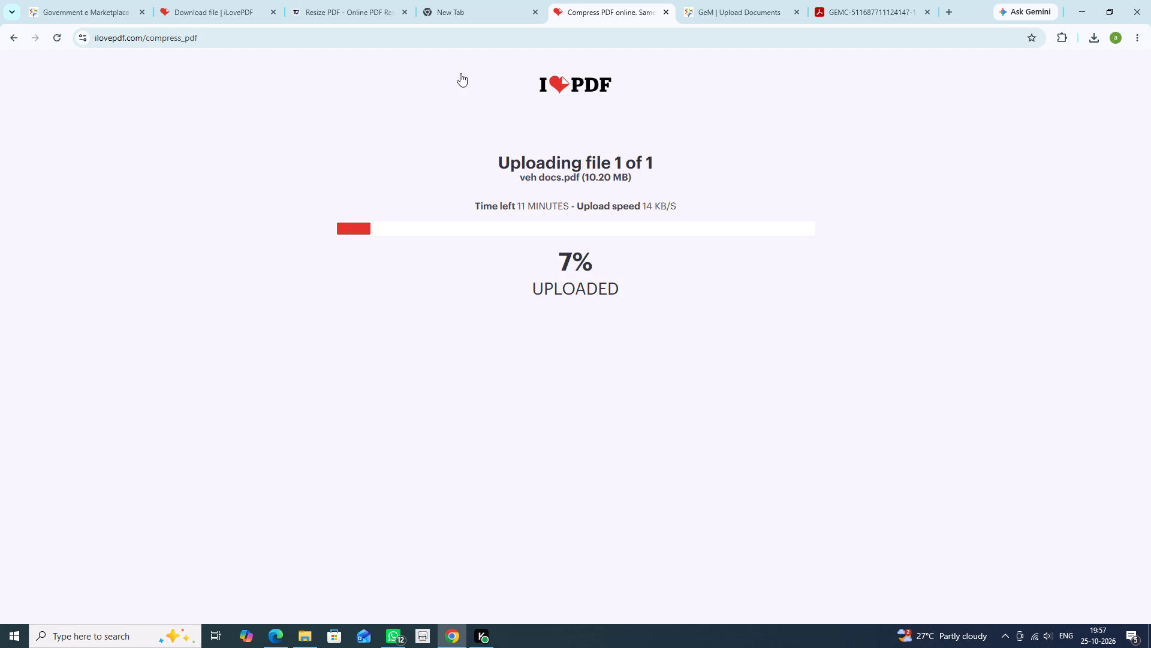
pyautogui.click(321, 13)
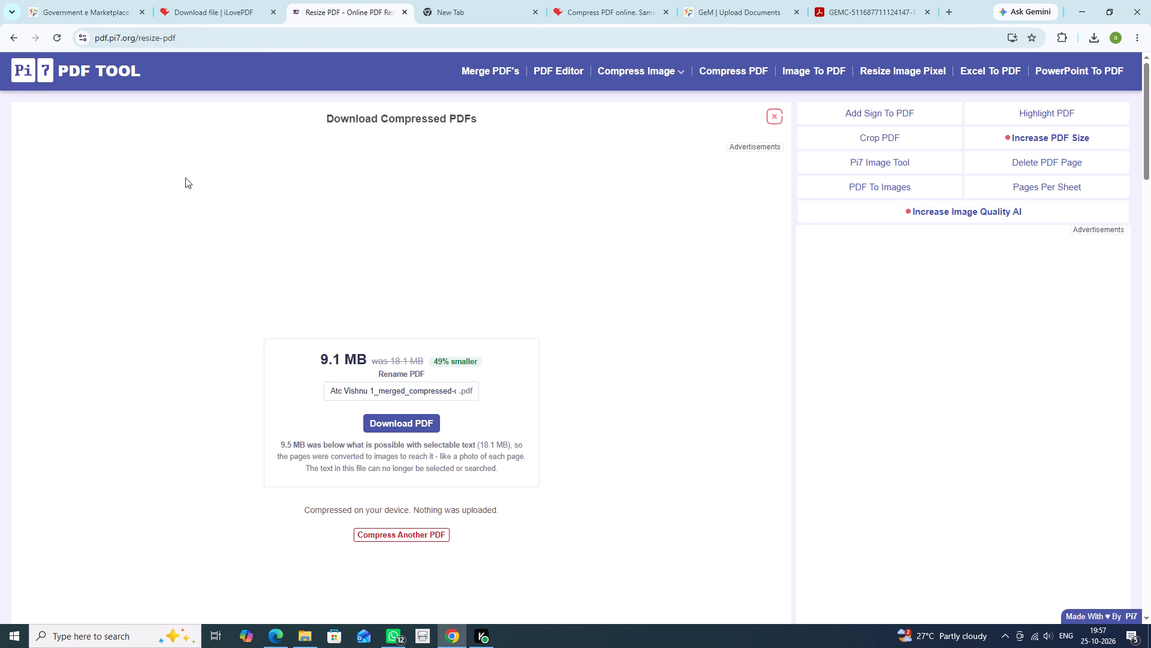
pyautogui.click(10, 33)
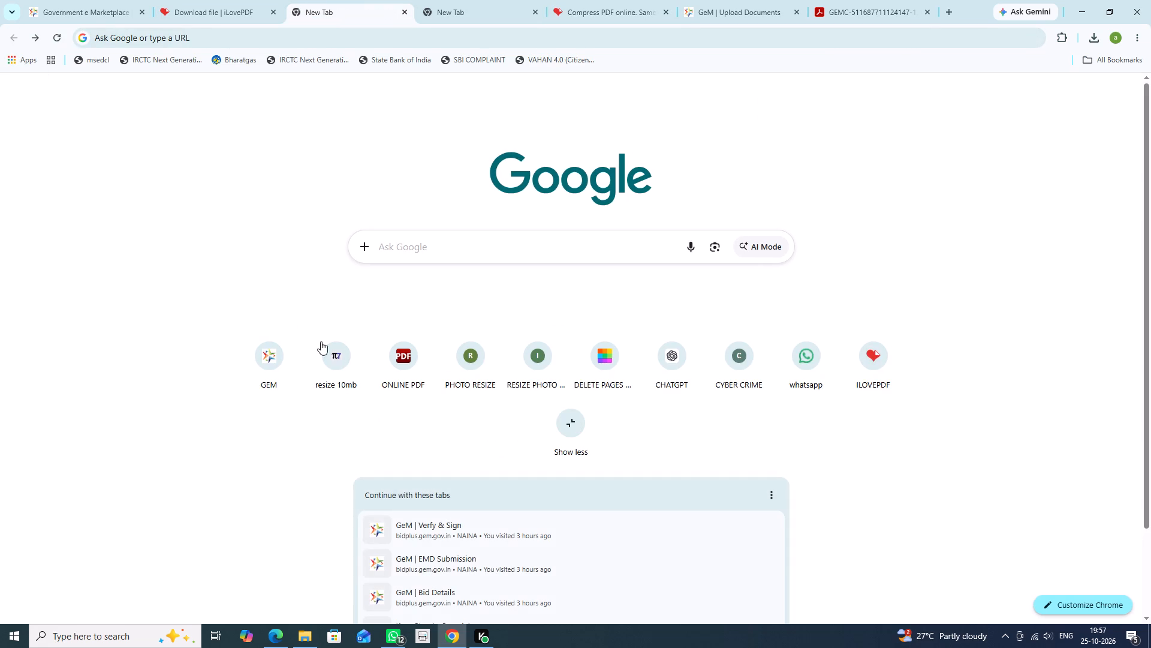
pyautogui.click(337, 366)
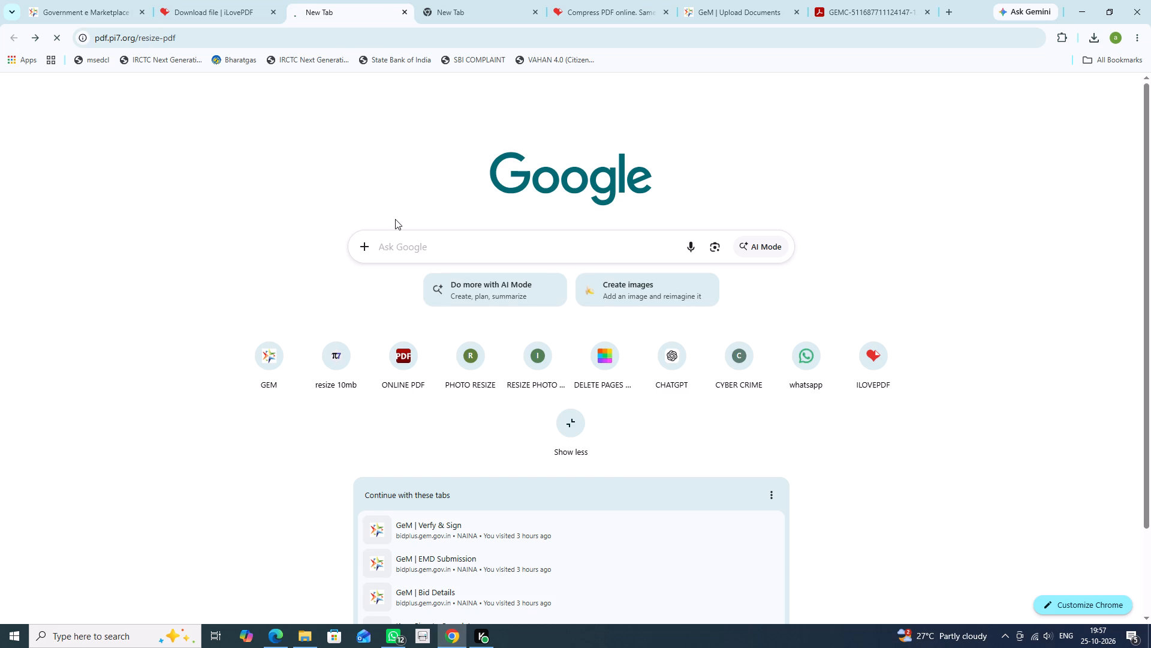
pyautogui.click(665, 11)
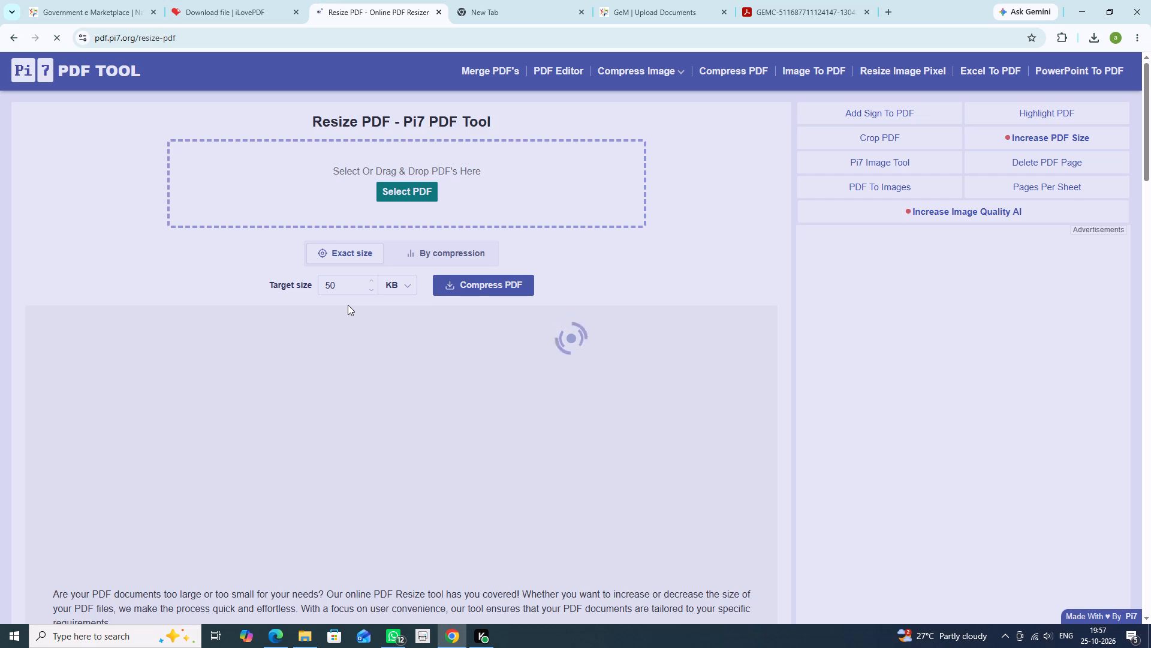
# Compress "veh docs" from the SEPT2025 folder to a target size of 9.5 MB with the Pi7 Resize PDF tool.
pyautogui.click(361, 248)
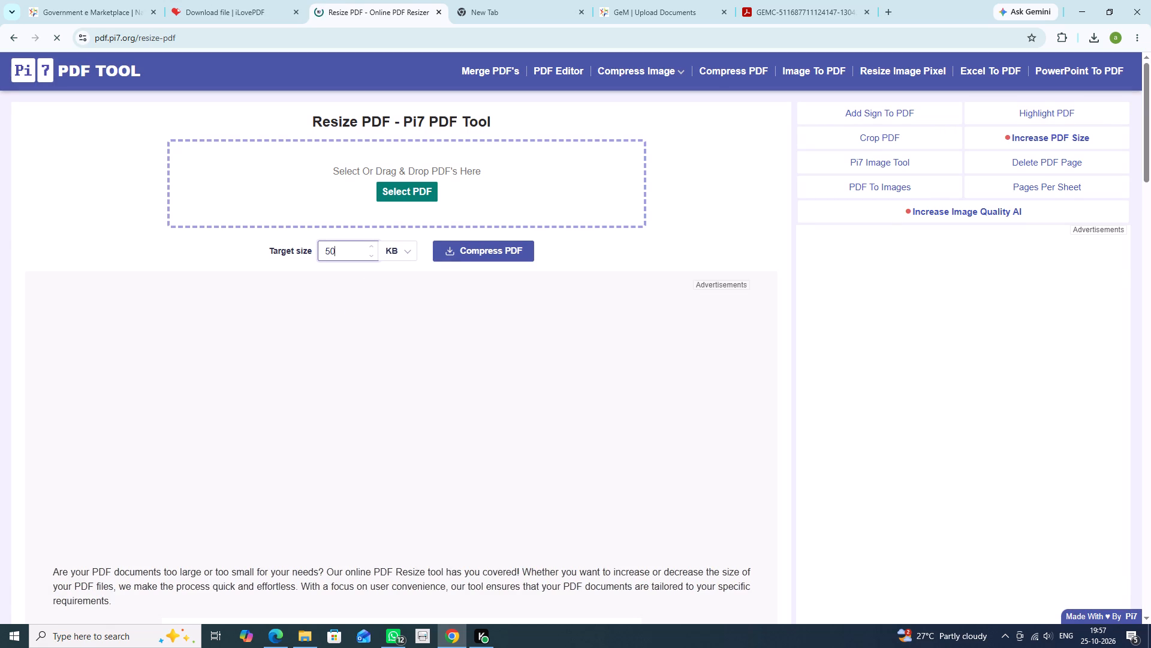
pyautogui.press('BackSpace')
pyautogui.press('BackSpace')
pyautogui.press('9')
pyautogui.press('.')
pyautogui.press('5')
pyautogui.click(453, 253)
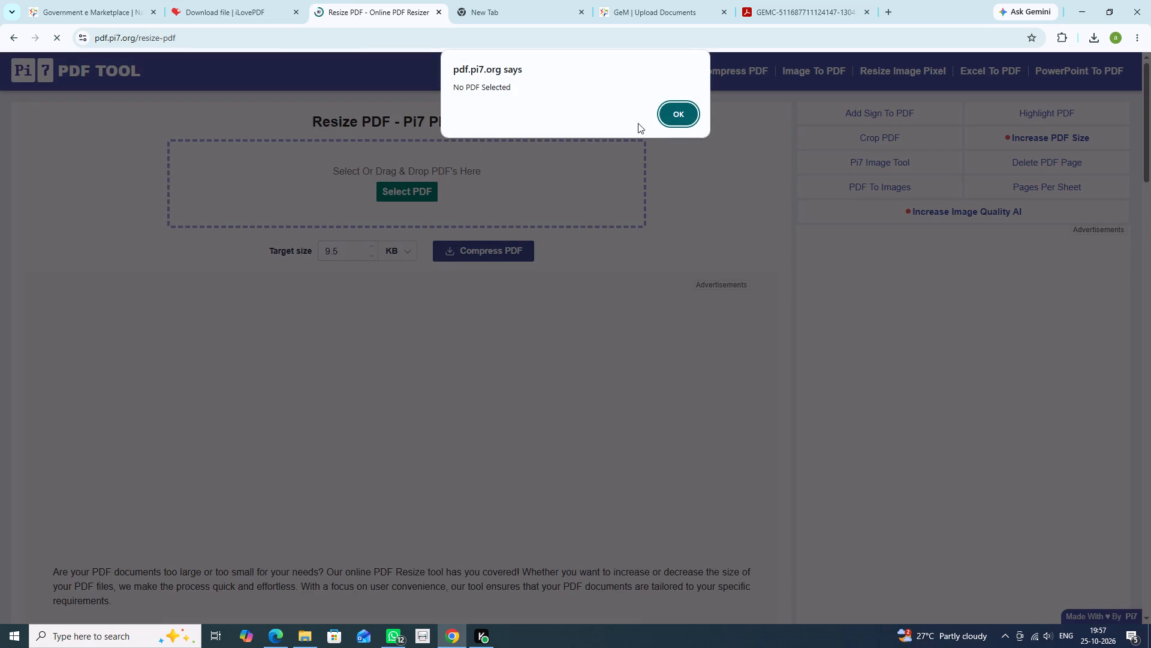
pyautogui.click(685, 114)
pyautogui.click(398, 250)
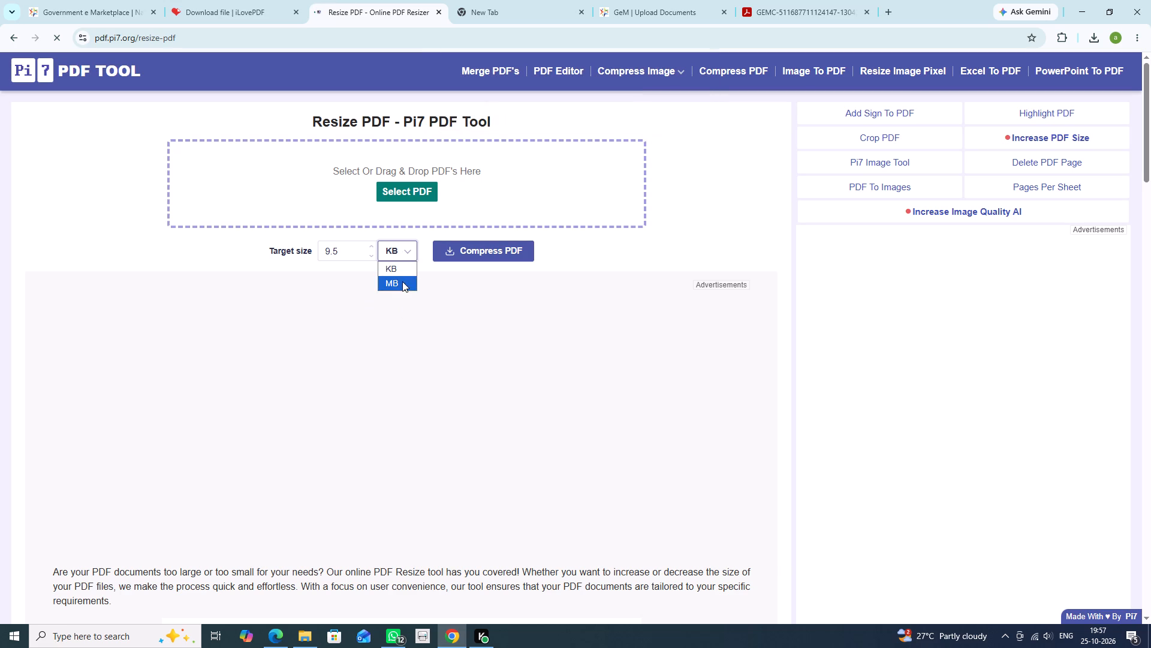
pyautogui.click(402, 281)
pyautogui.click(394, 187)
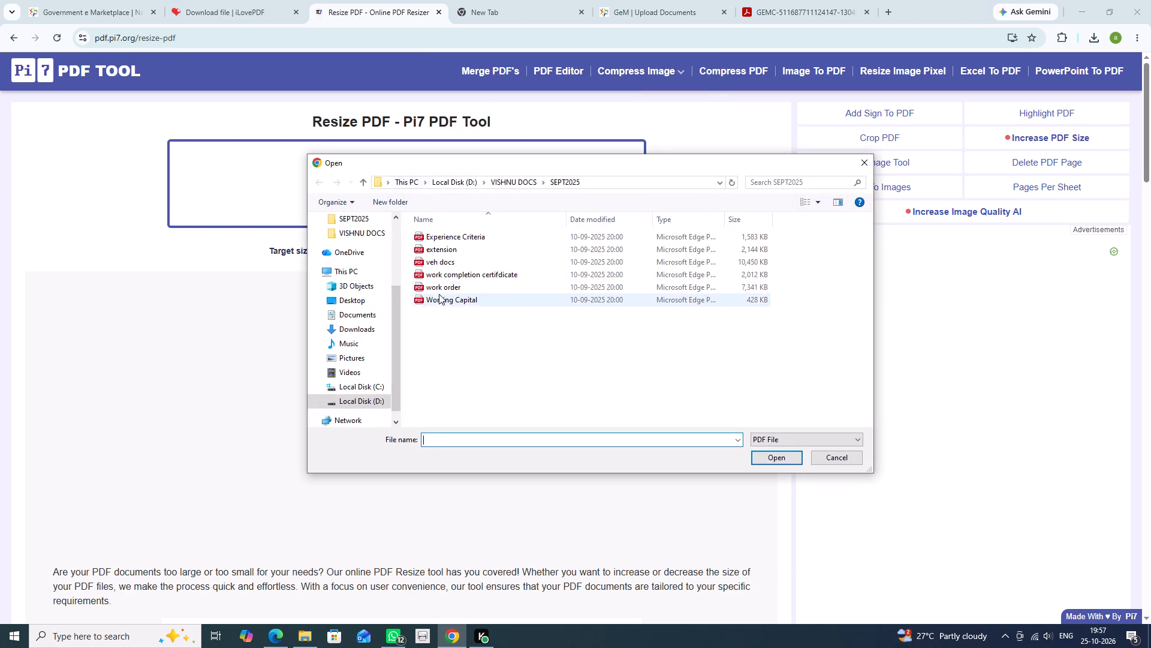
pyautogui.click(453, 264)
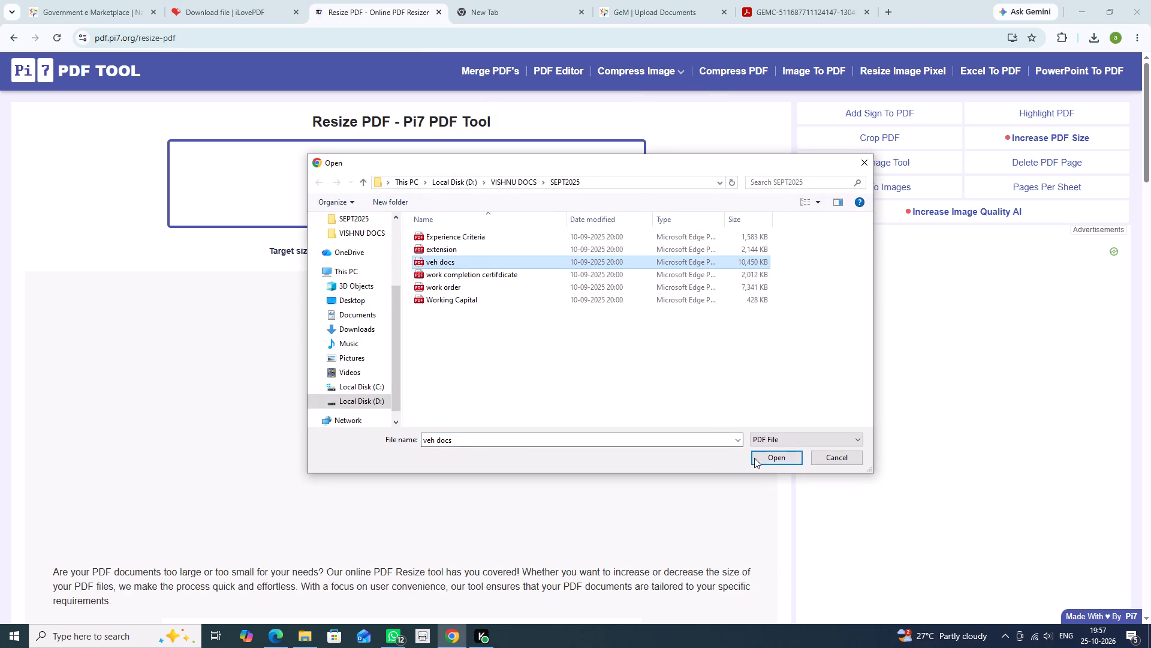
pyautogui.click(757, 458)
pyautogui.click(466, 262)
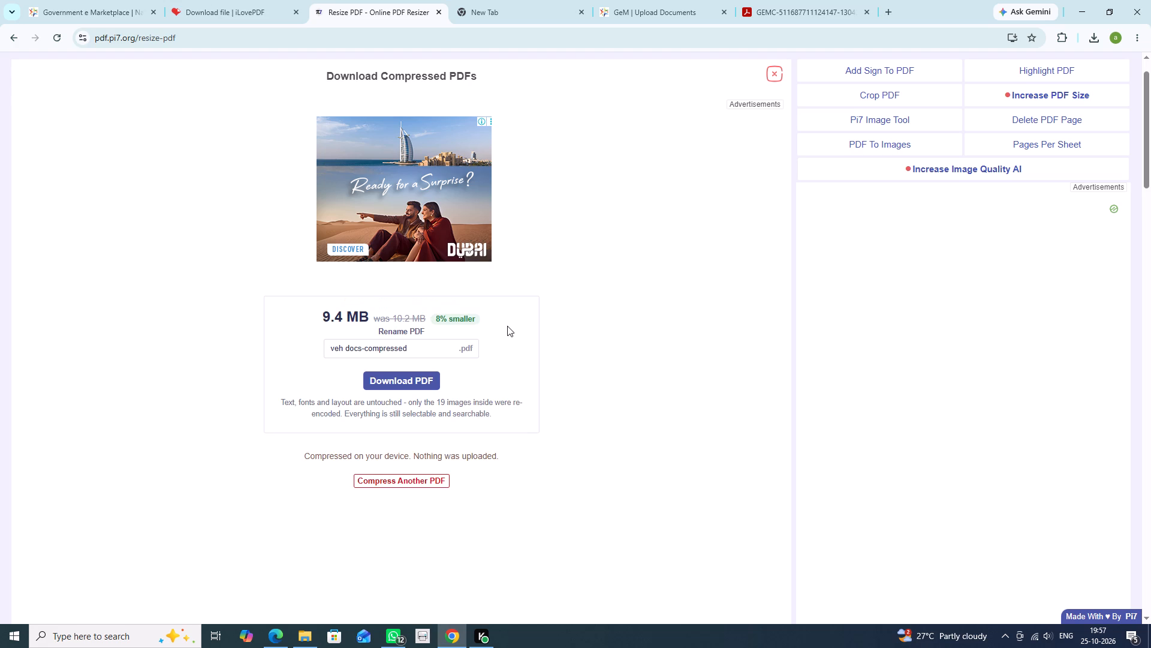
# Download the compressed vehicle documents PDF from Pi7.
pyautogui.click(403, 382)
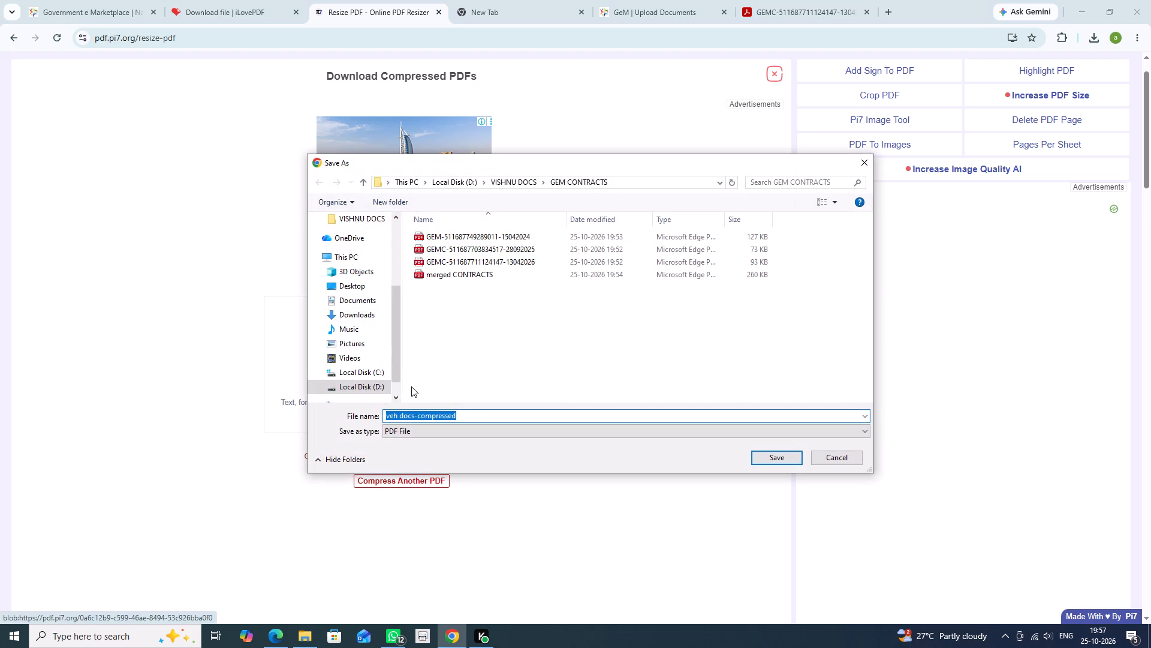